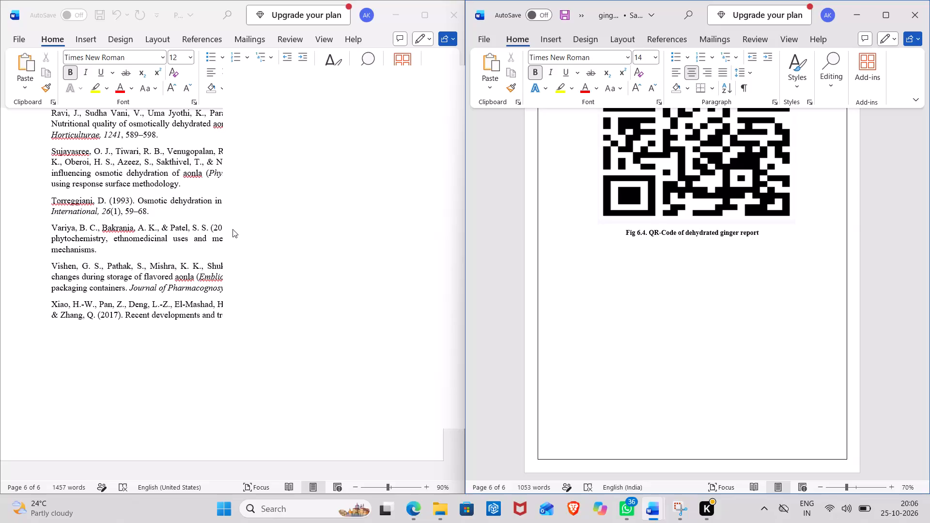
Add the word "Table" in front of the number in the raw material and processing cost table's caption.
scroll(210, 193, "up", 6)
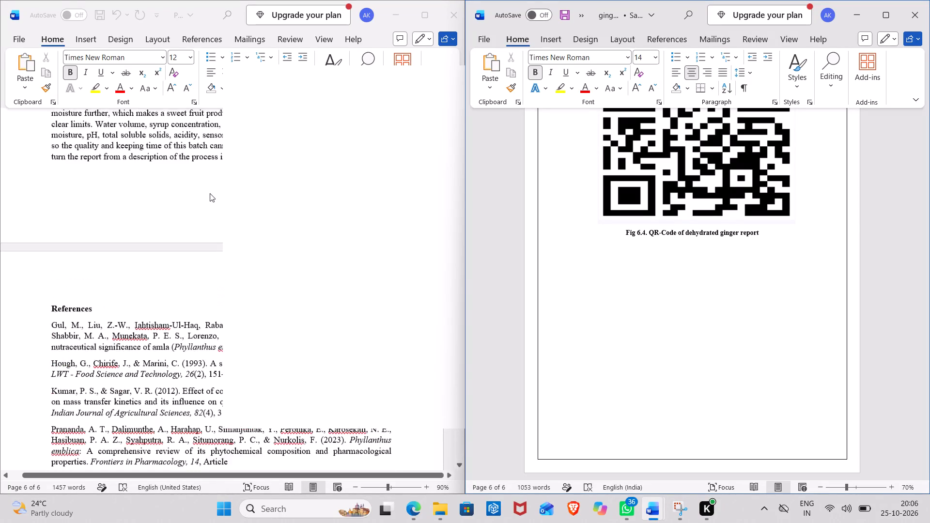
left_click(498, 171)
left_click(166, 215)
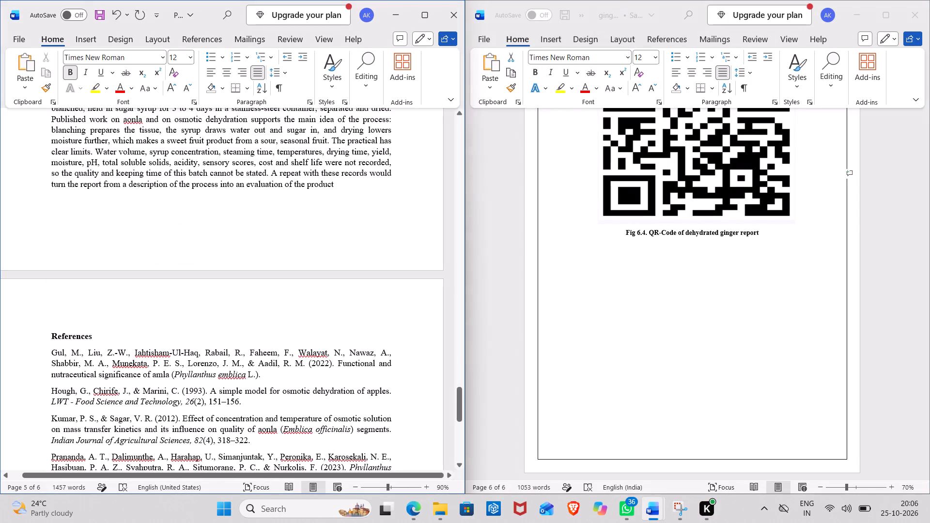
scroll(220, 249, "up", 1)
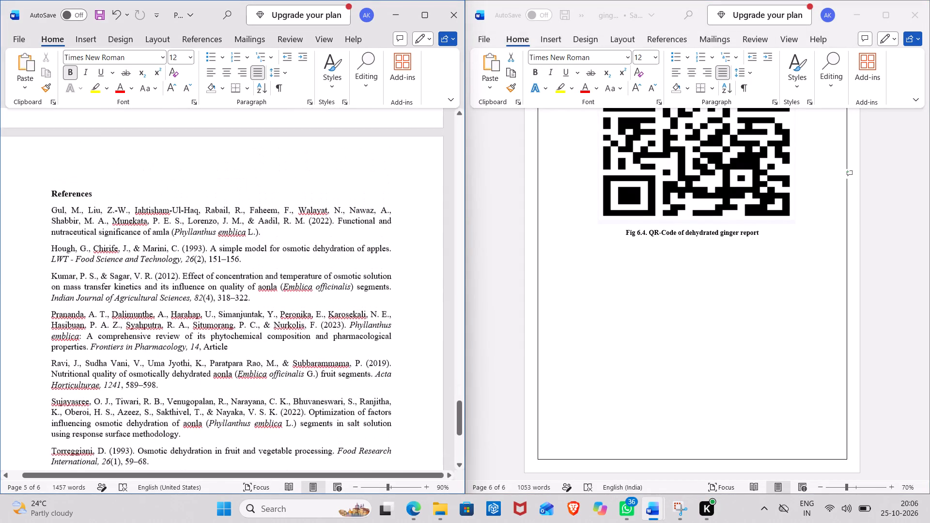
scroll(220, 249, "up", 3)
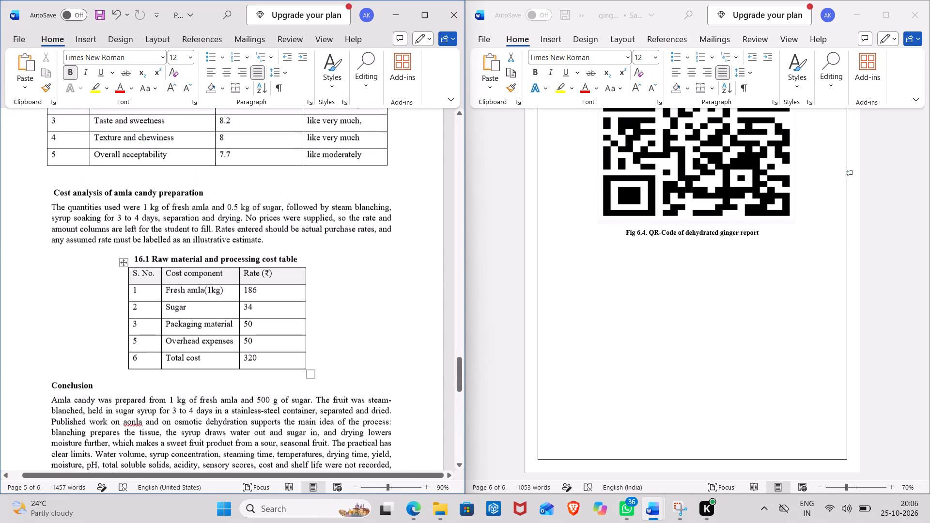
scroll(220, 249, "up", 3)
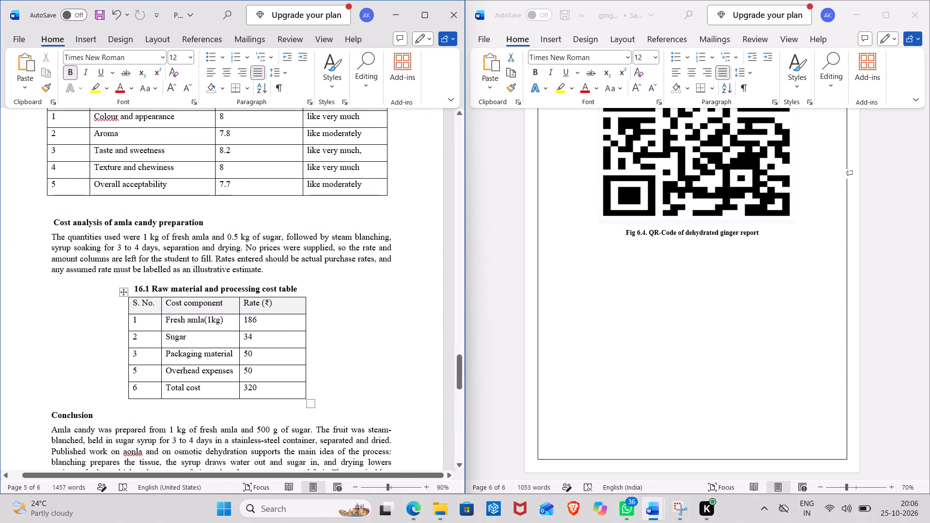
scroll(220, 249, "up", 1)
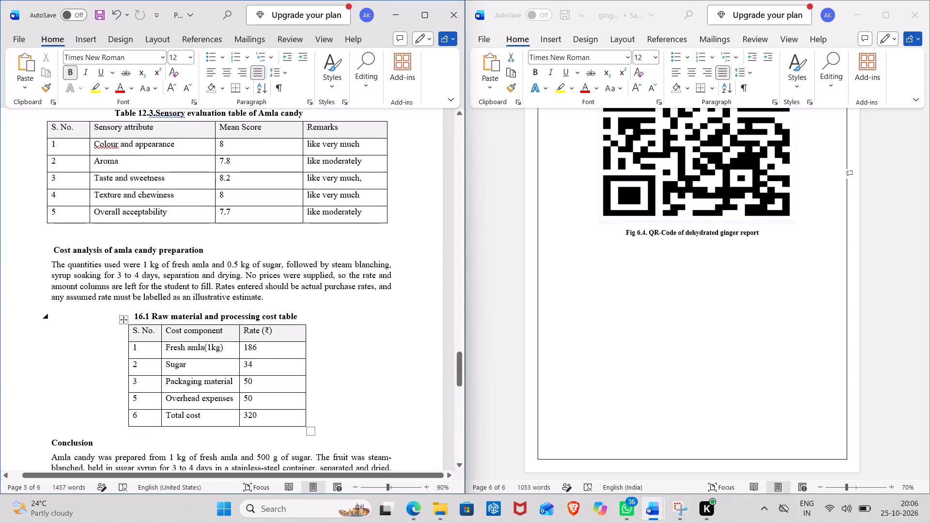
left_click(135, 314)
type("tab")
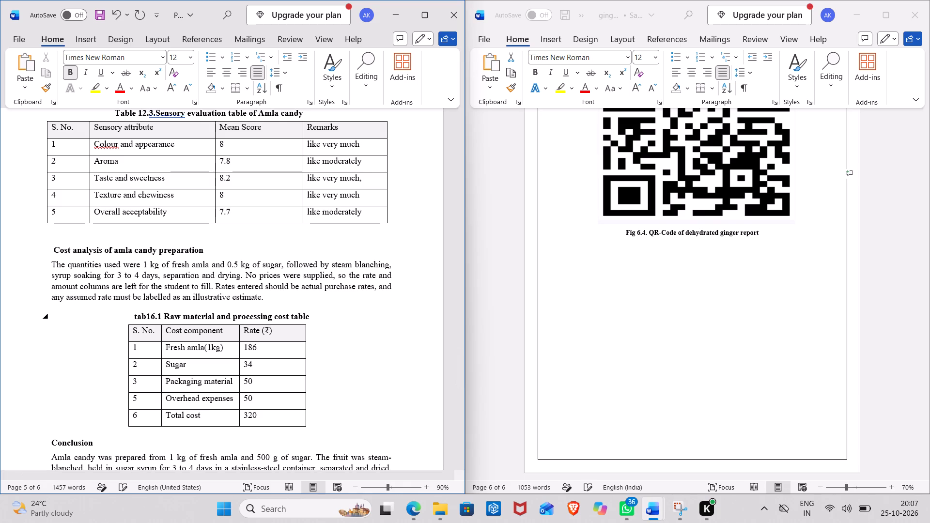
key("BackSpace")
key("BackSpace")
key("BackSpace")
key("BackSpace")
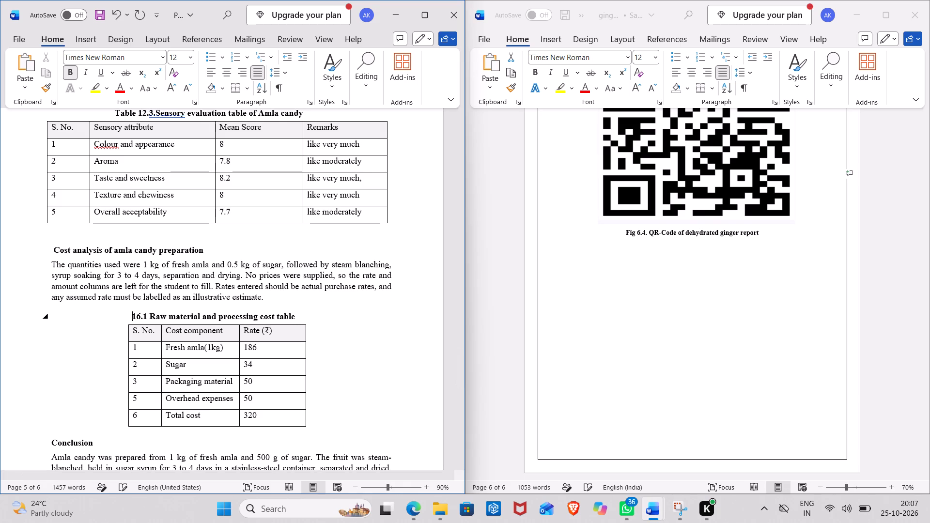
key("shift+y")
key("shift+BackSpace")
type("Table")
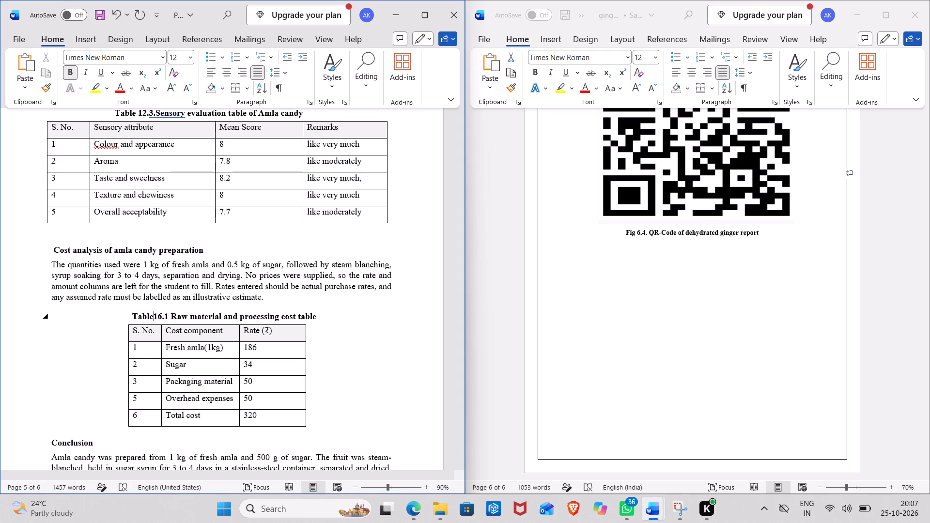
Change the cost table's caption number to 12.4 and put a period after it.
left_click(161, 315)
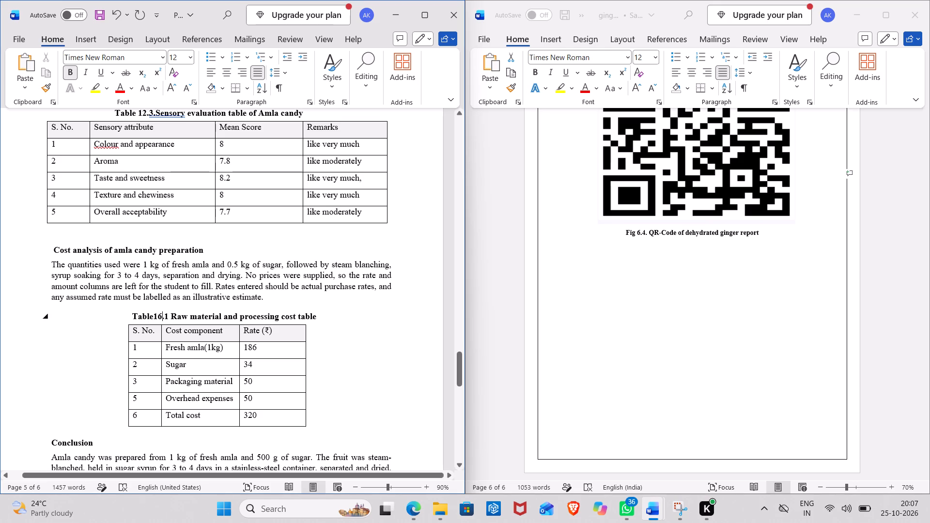
key("BackSpace")
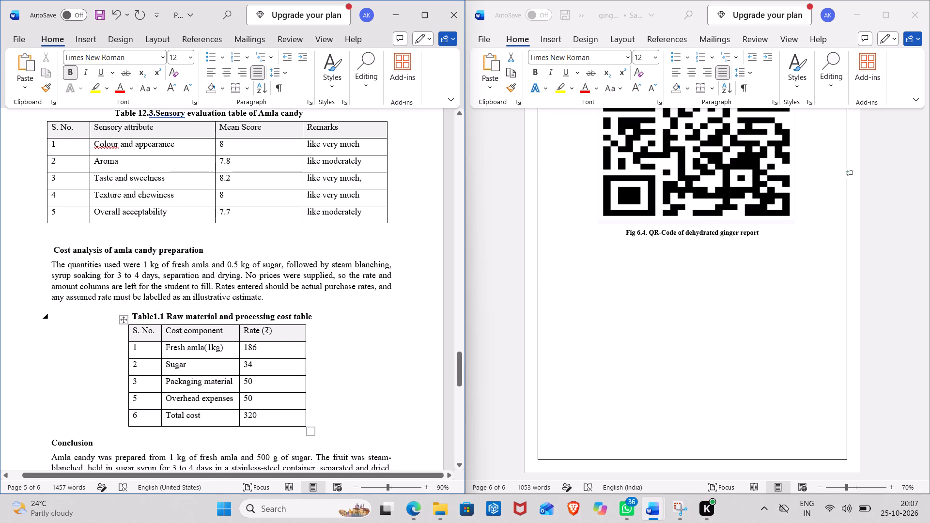
key("2")
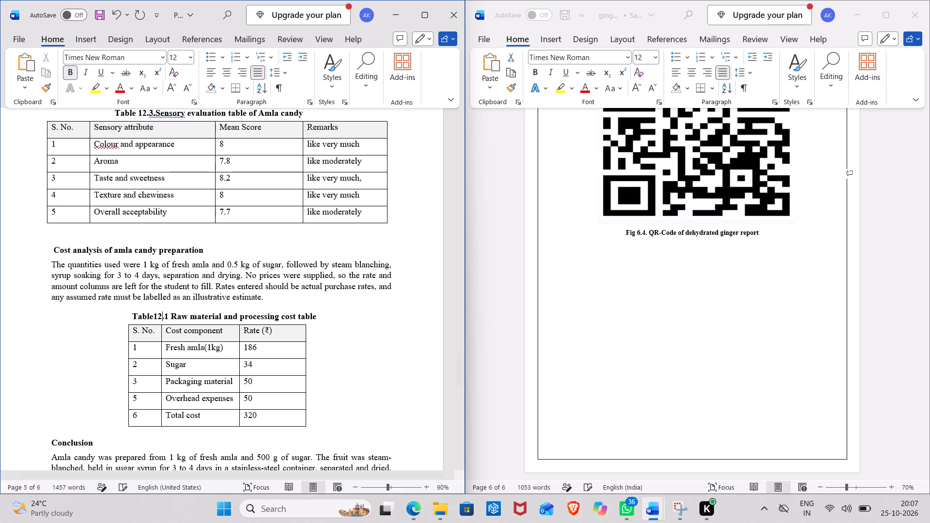
left_click(168, 315)
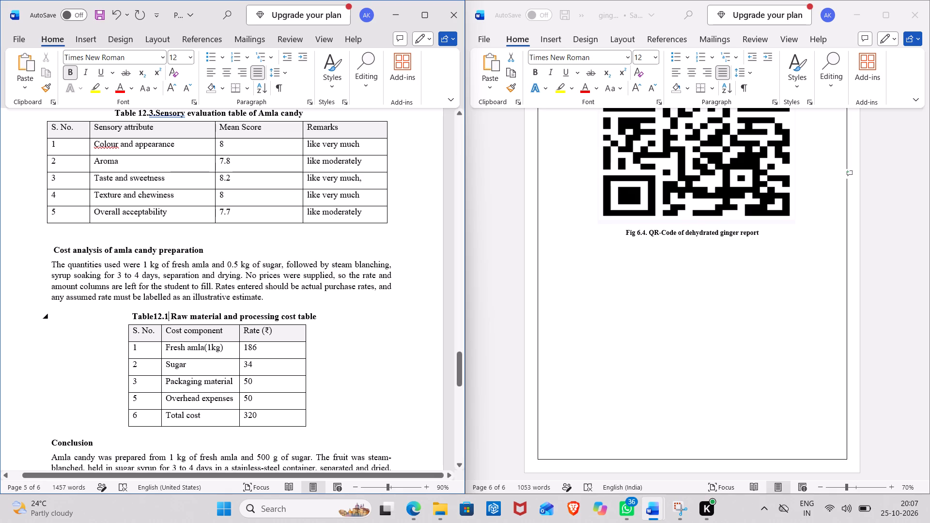
key("BackSpace")
key("4")
key("period")
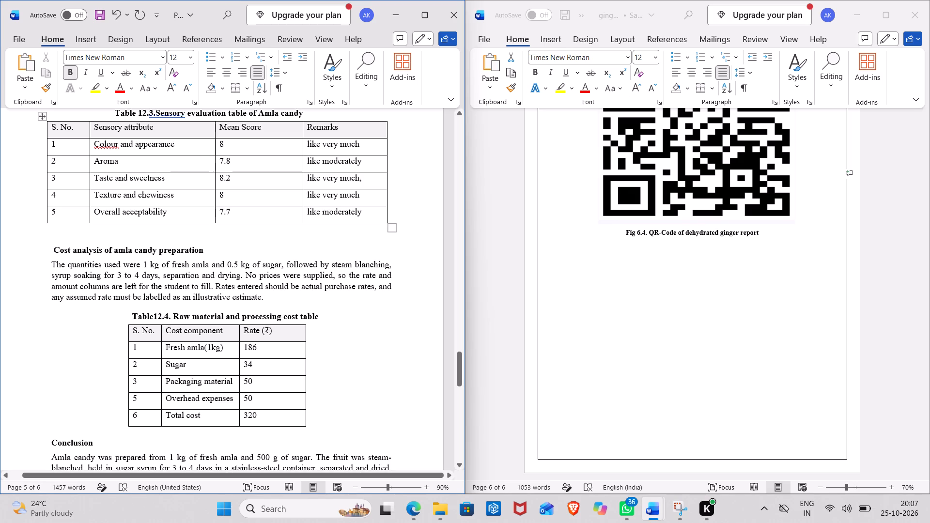
Insert a space after the number 12.3. in the sensory evaluation table's caption.
left_click(156, 112)
key("space")
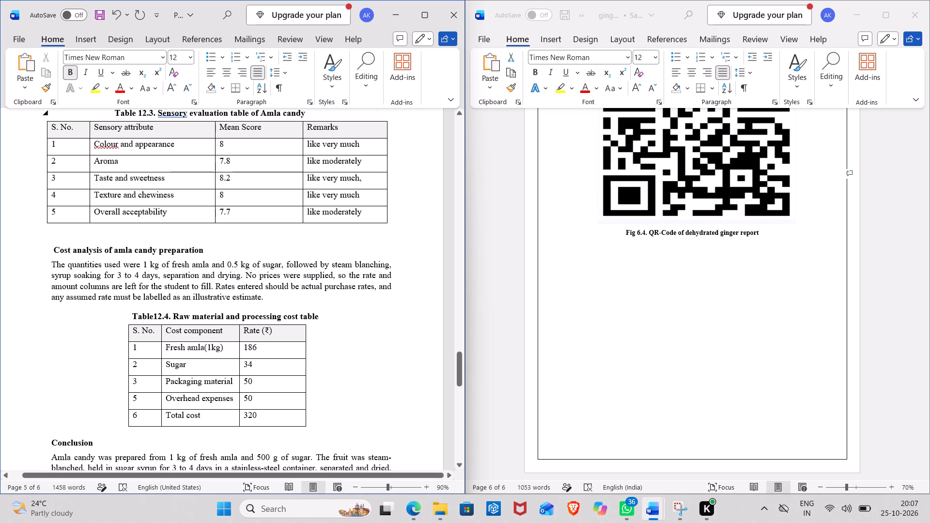
left_click(178, 112)
Review the amla candy report's flow-sheet, pictorial figure, table captions, conclusion and opening page.
scroll(169, 222, "up", 4)
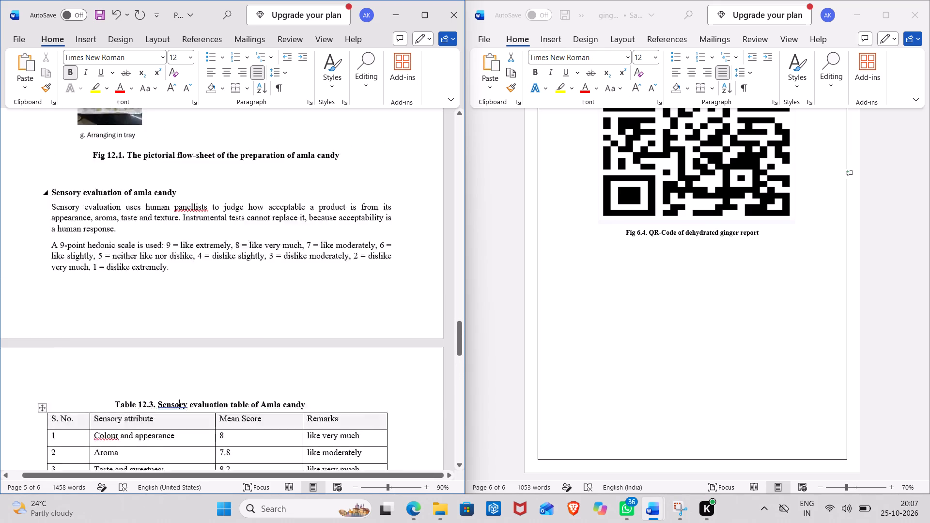
scroll(169, 222, "up", 7)
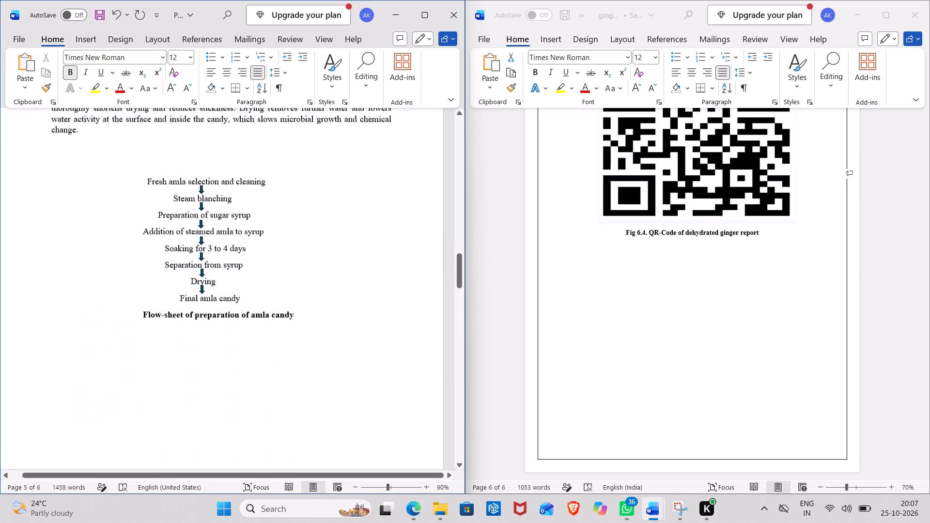
scroll(169, 222, "up", 4)
scroll(169, 222, "down", 1)
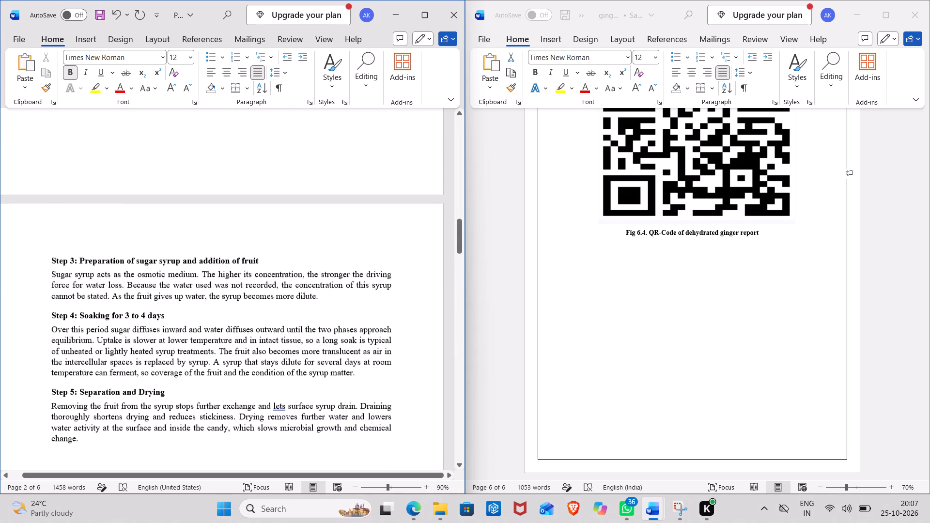
scroll(169, 222, "down", 2)
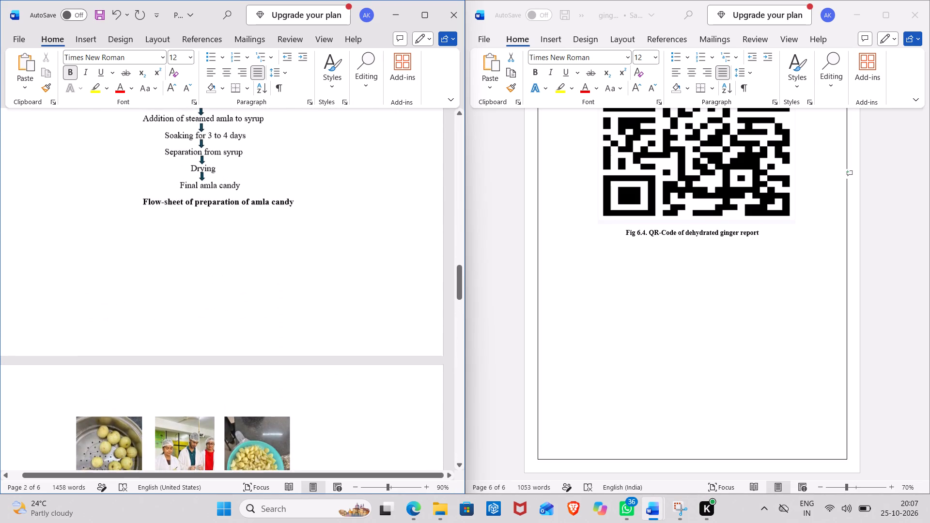
left_click(236, 190)
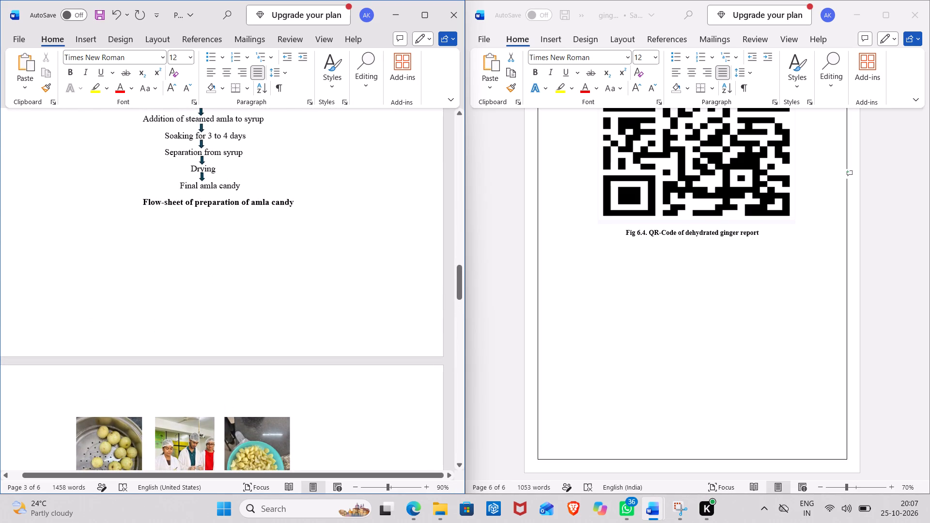
left_click(249, 188)
scroll(211, 263, "down", 2)
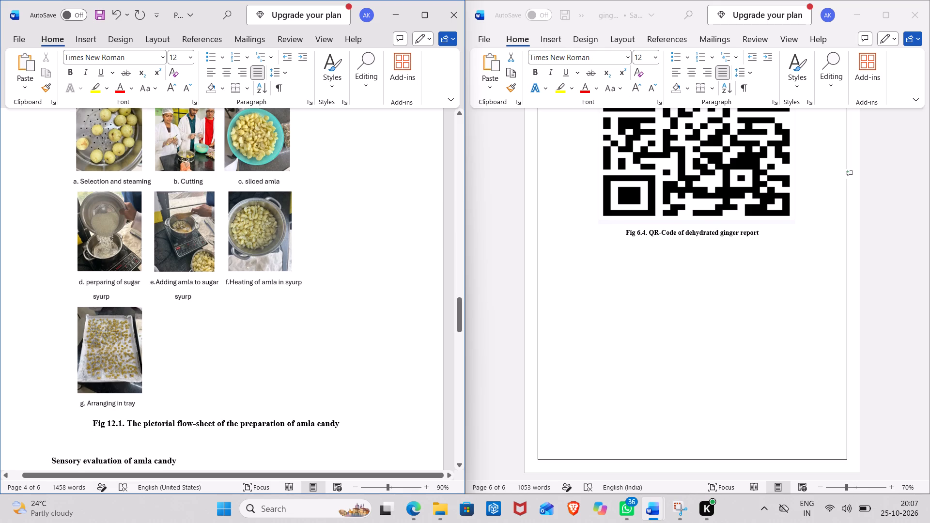
scroll(211, 263, "down", 2)
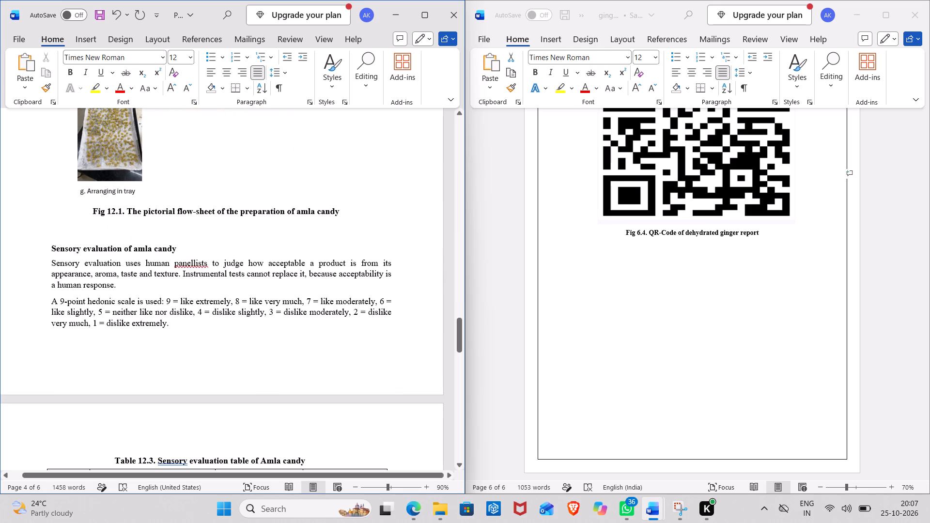
scroll(211, 263, "down", 2)
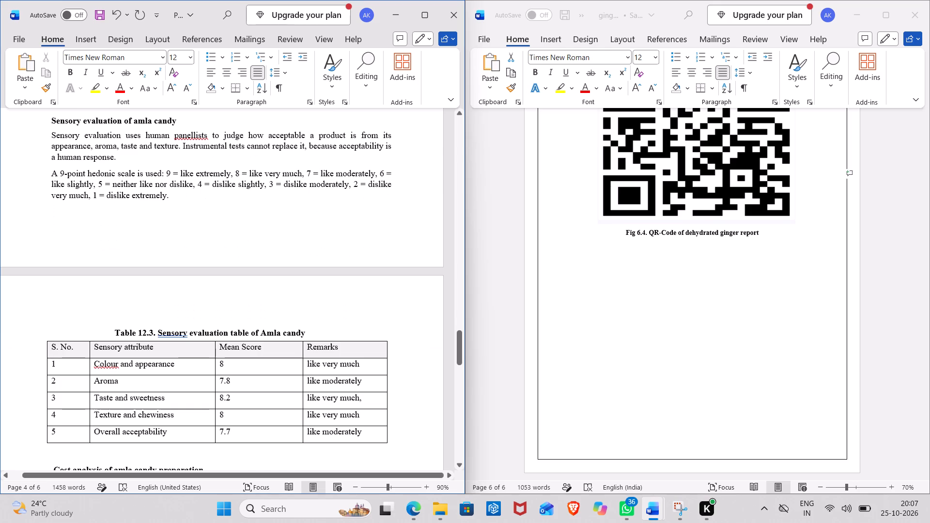
scroll(211, 263, "down", 2)
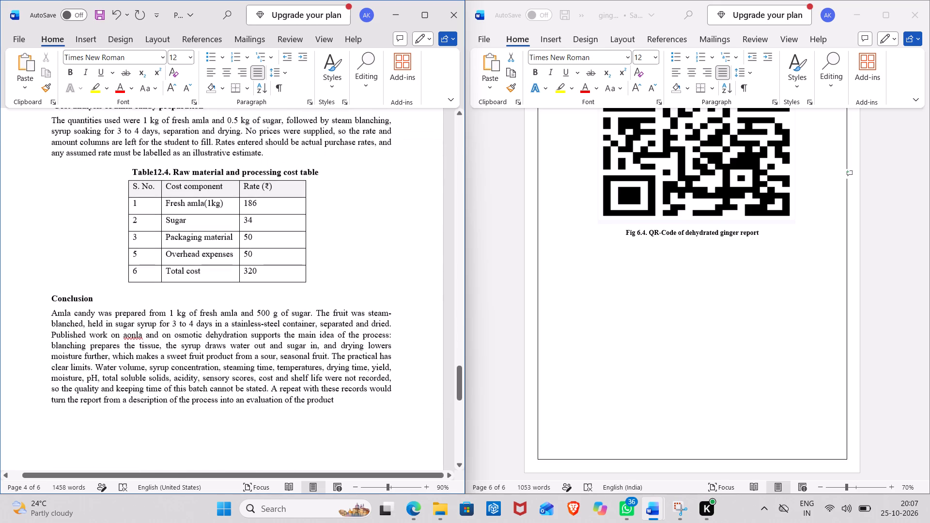
scroll(211, 263, "down", 3)
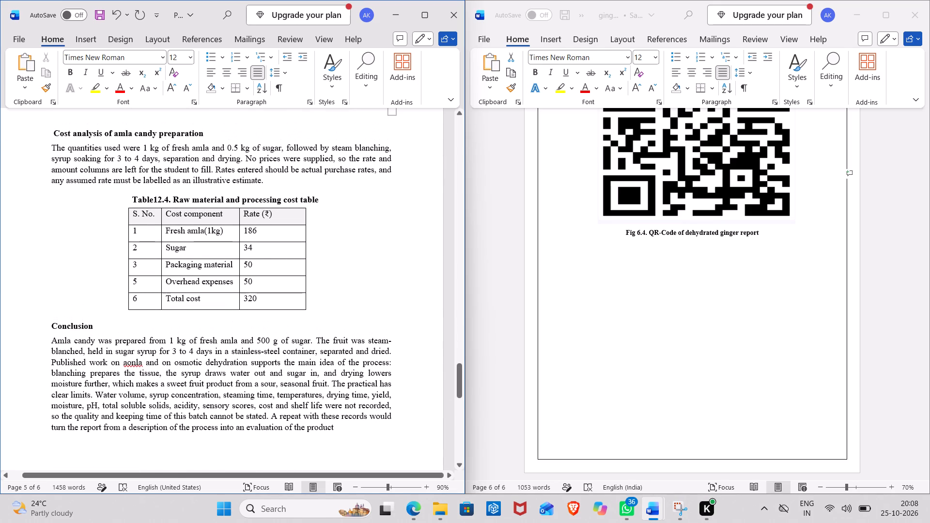
right_click(211, 263)
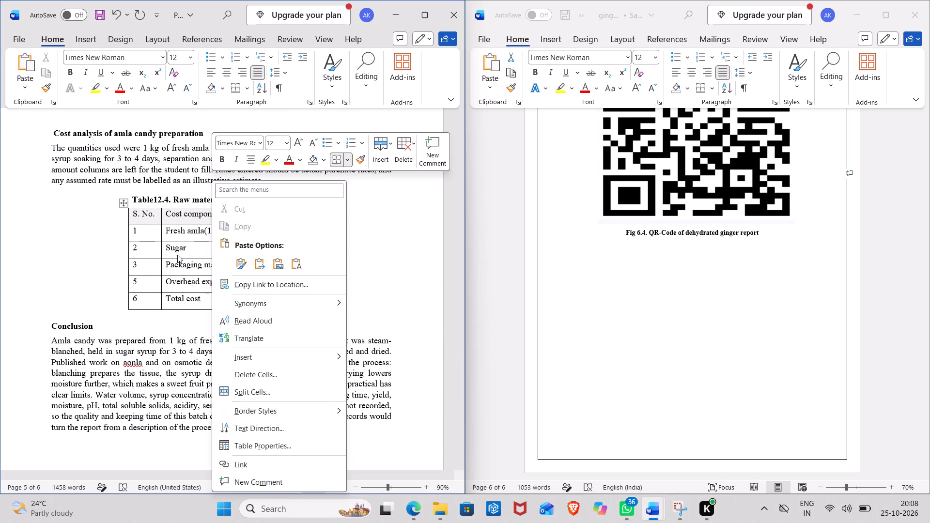
left_click(95, 248)
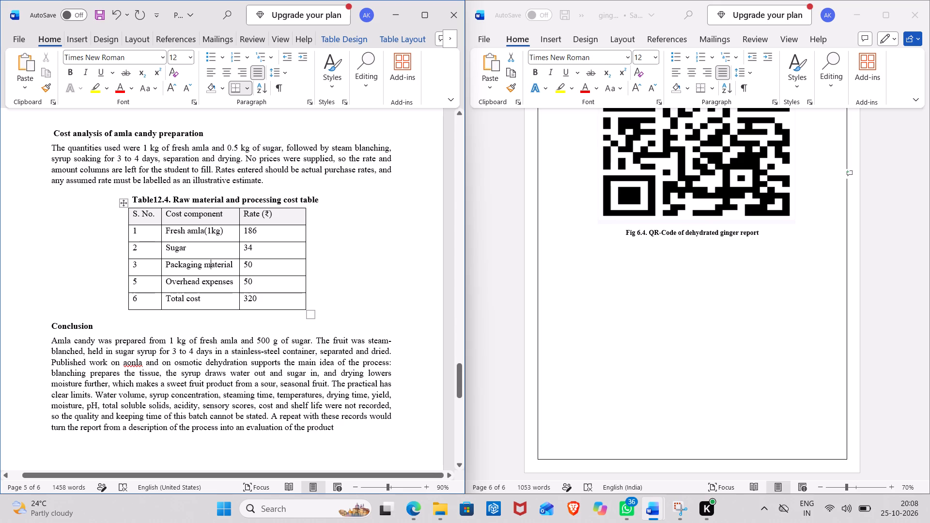
scroll(95, 248, "down", 3)
scroll(95, 248, "up", 1)
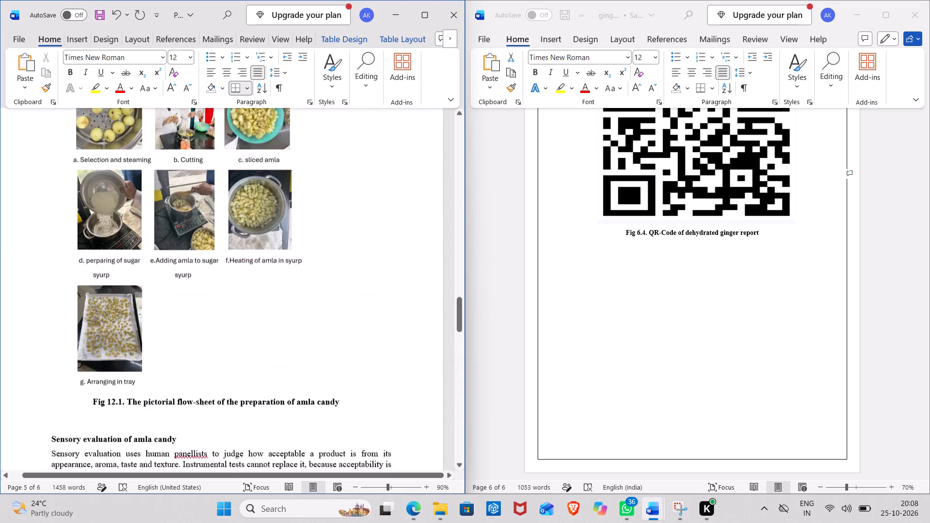
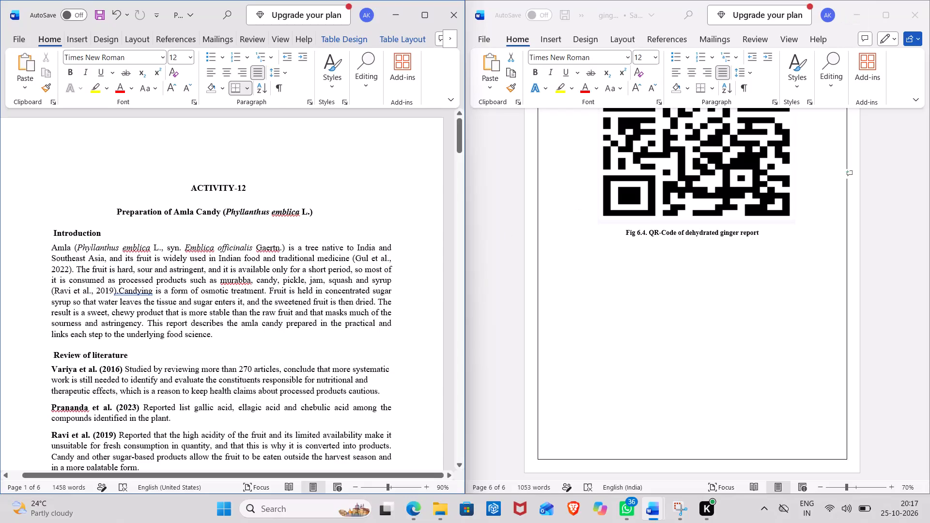
Review the closing pages of the Activity-12 report and check where the ginger report places its product label figure relative to the references.
scroll(352, 323, "down", 9)
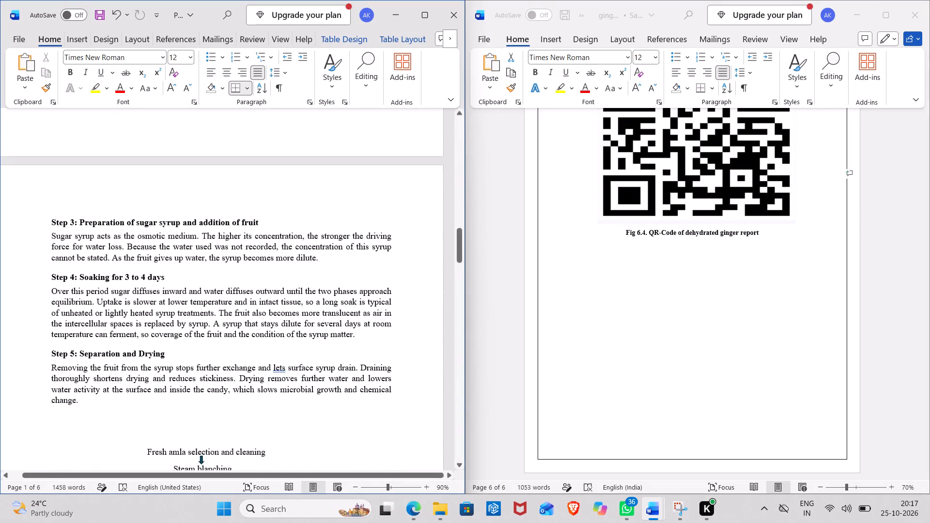
scroll(352, 323, "down", 8)
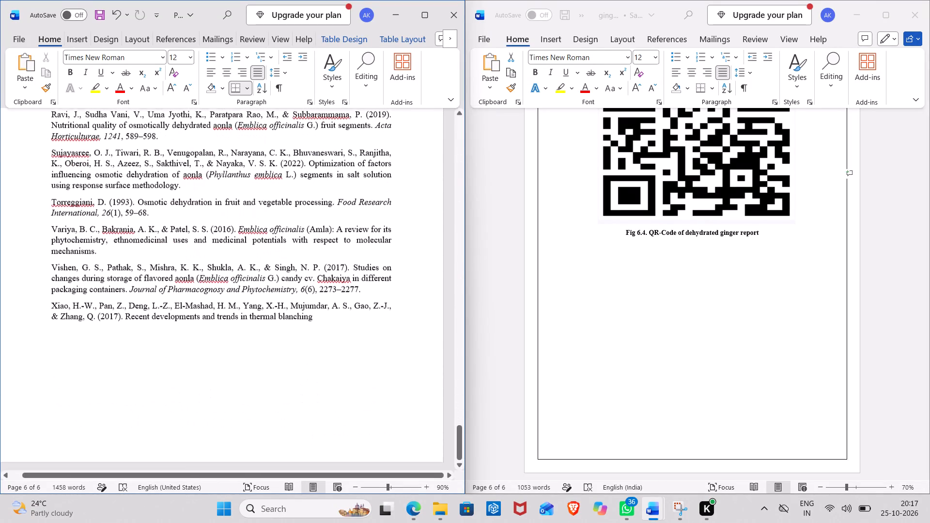
scroll(352, 323, "down", 2)
scroll(352, 323, "up", 5)
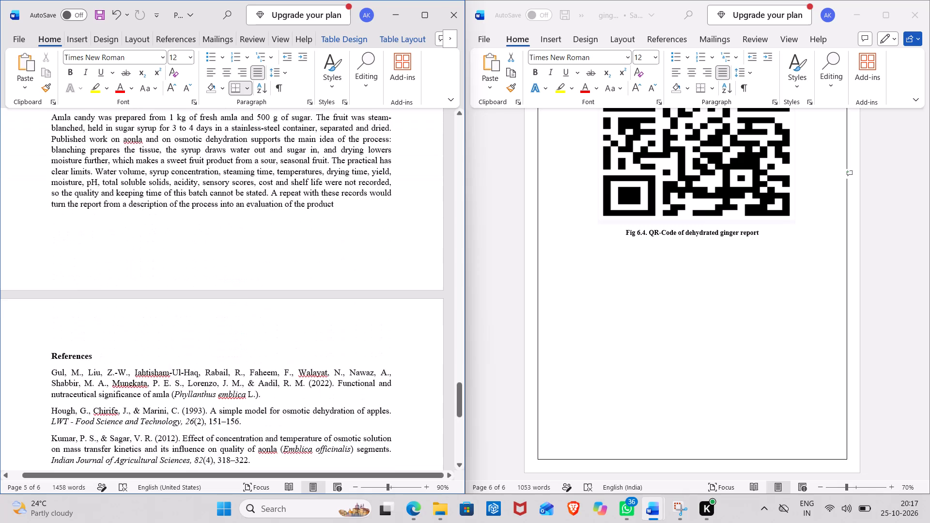
scroll(352, 323, "up", 1)
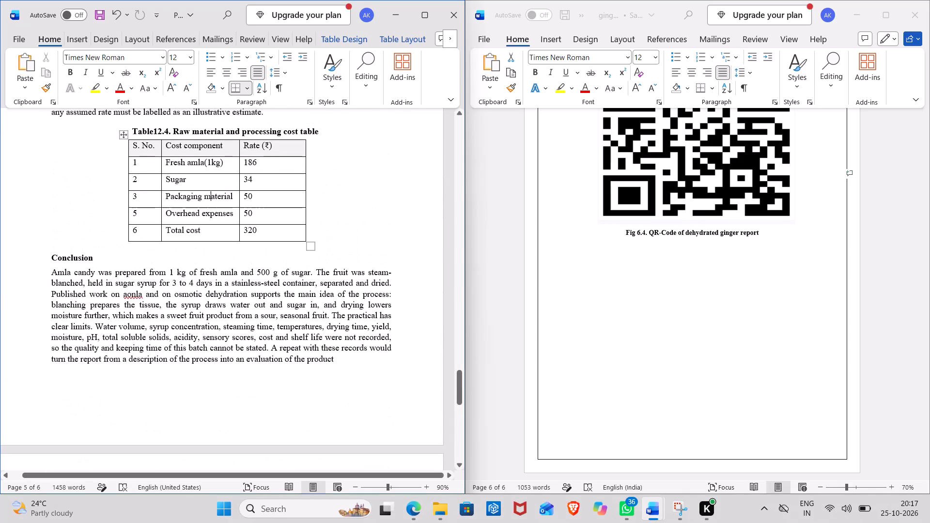
scroll(352, 323, "up", 1)
scroll(639, 213, "up", 1)
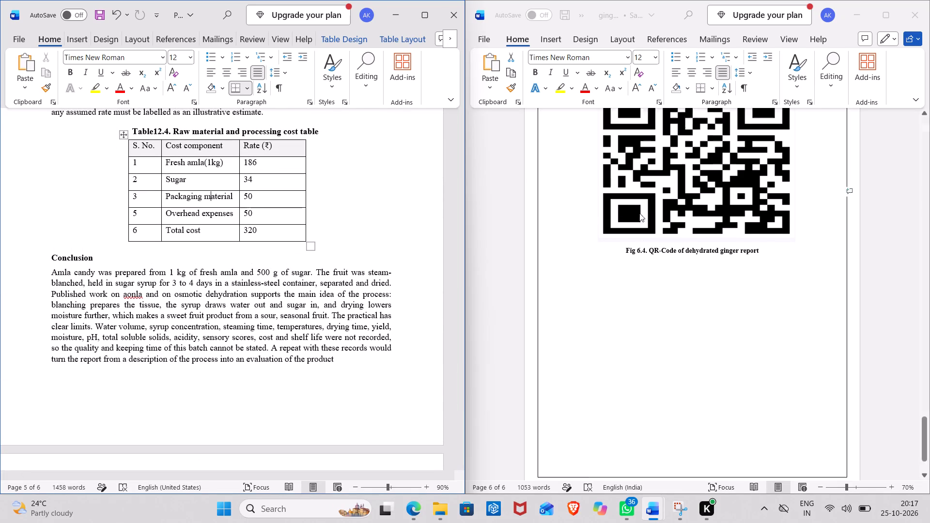
scroll(639, 213, "up", 4)
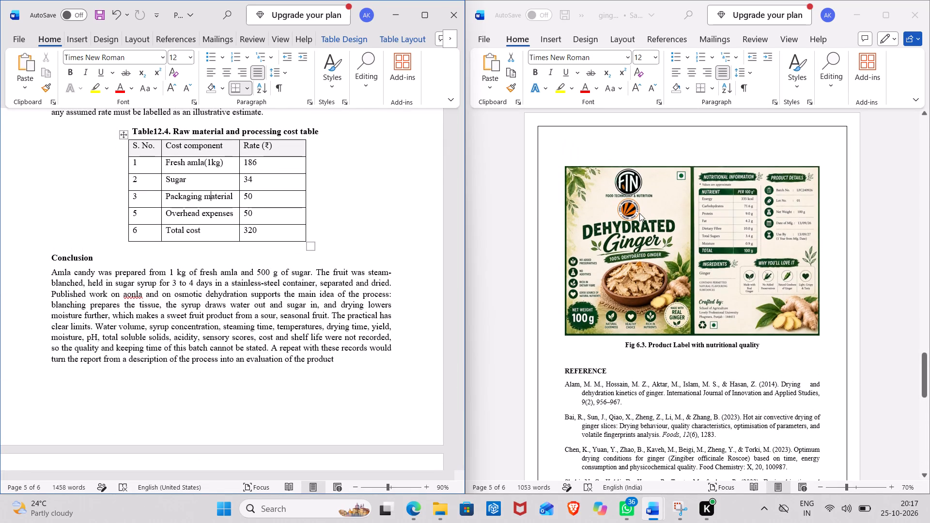
scroll(639, 213, "down", 3)
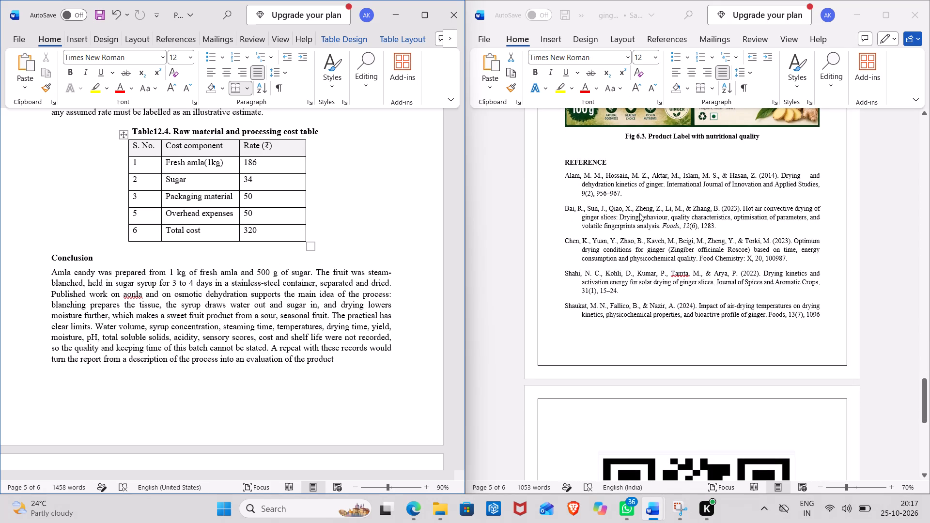
scroll(639, 213, "down", 1)
scroll(639, 213, "up", 2)
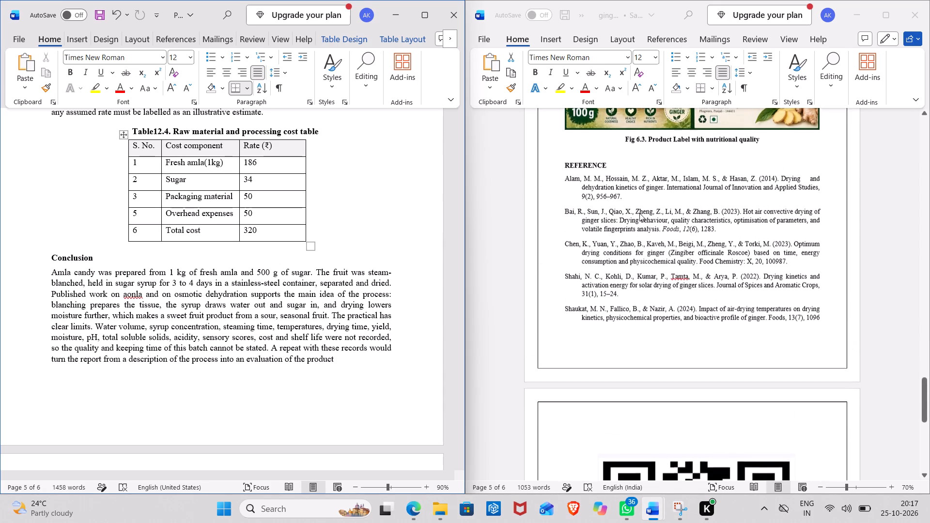
Add an empty line above the References heading of the Activity-12 report and paste the copied amla candy label there as a picture.
scroll(329, 383, "down", 4)
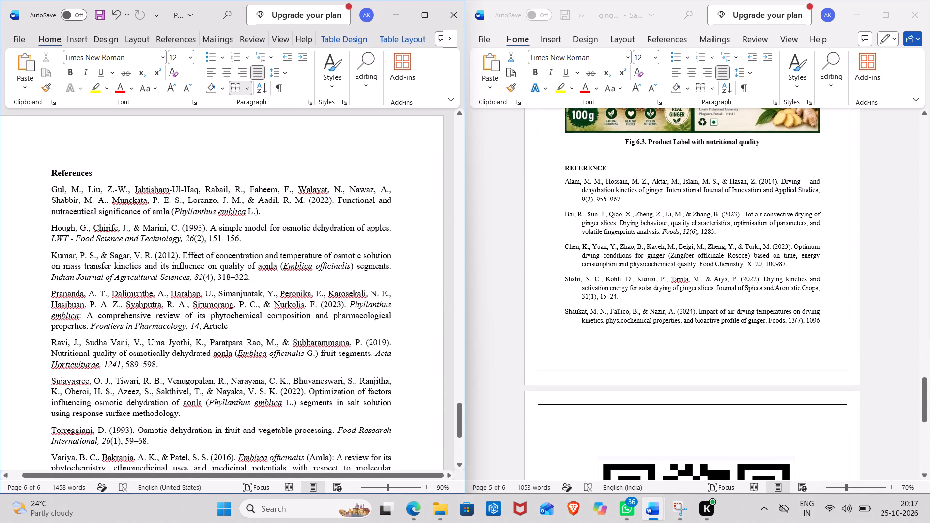
left_click(52, 144)
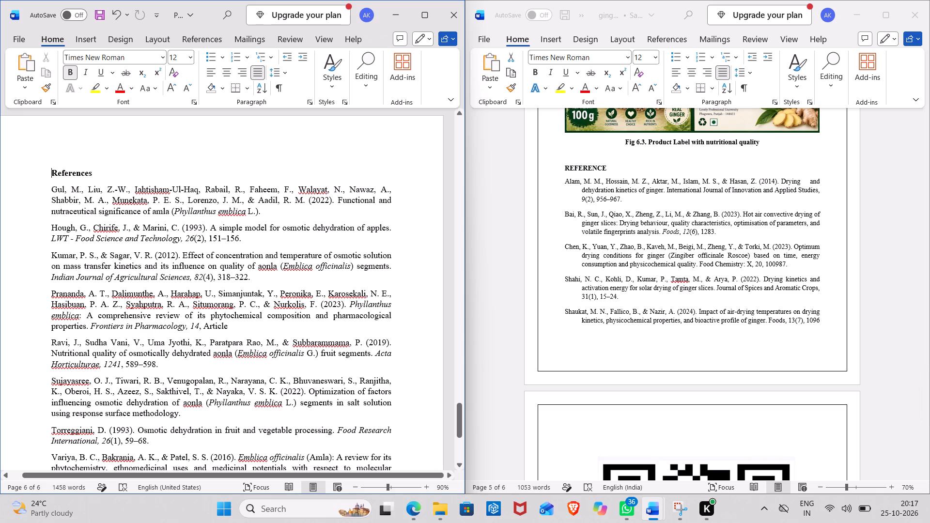
key("Return")
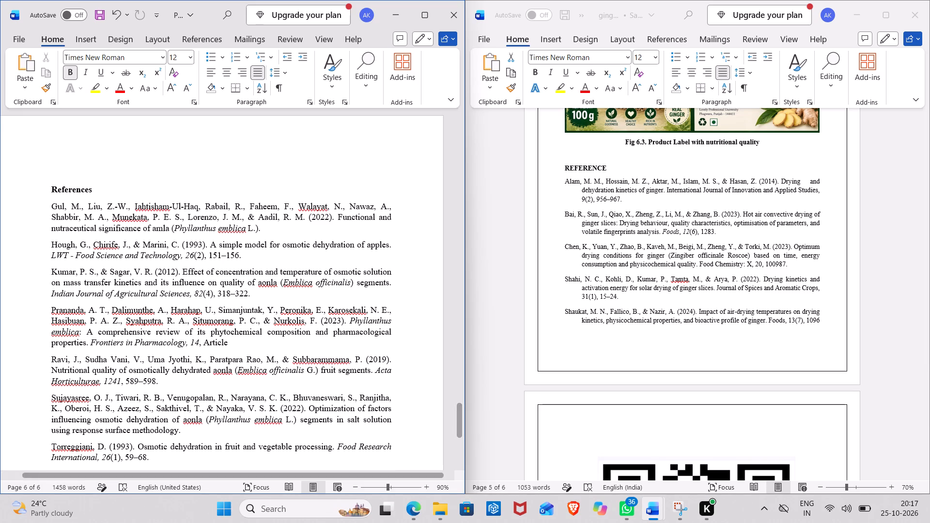
left_click(53, 162)
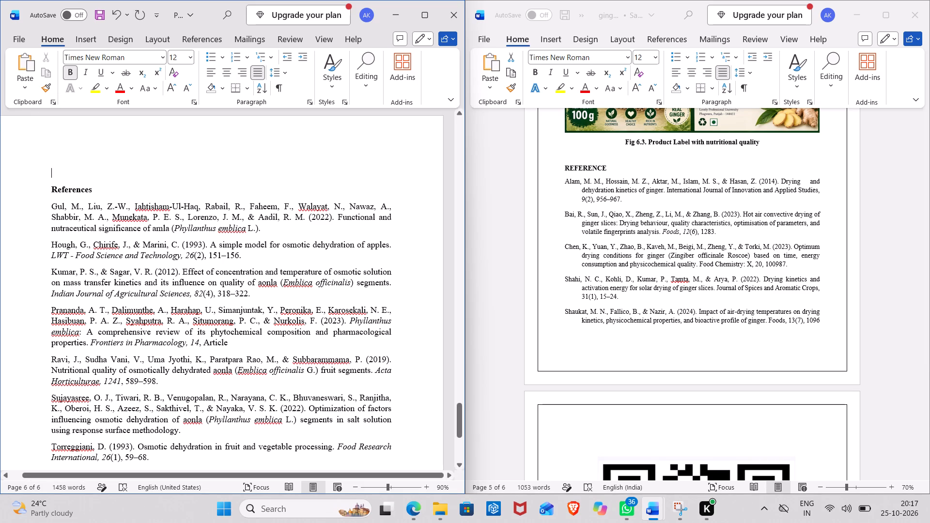
key("ctrl+v")
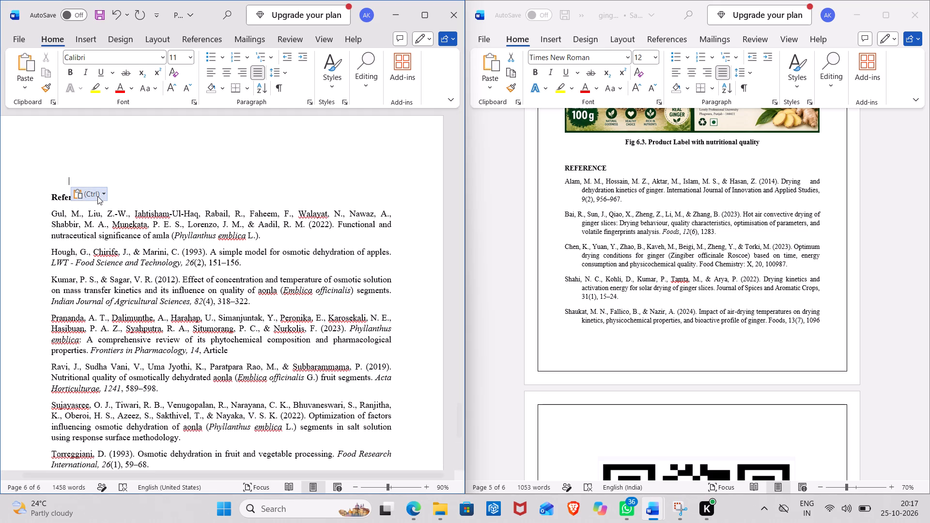
left_click(101, 194)
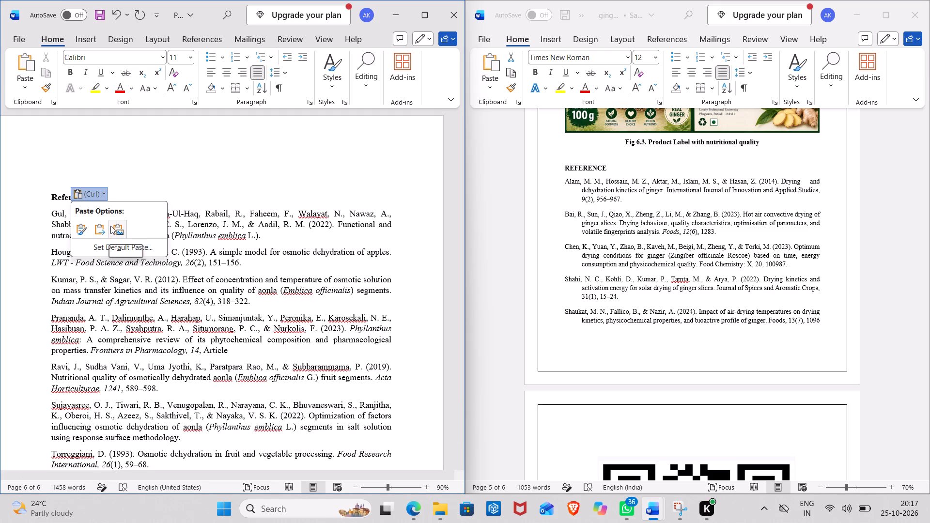
left_click(110, 226)
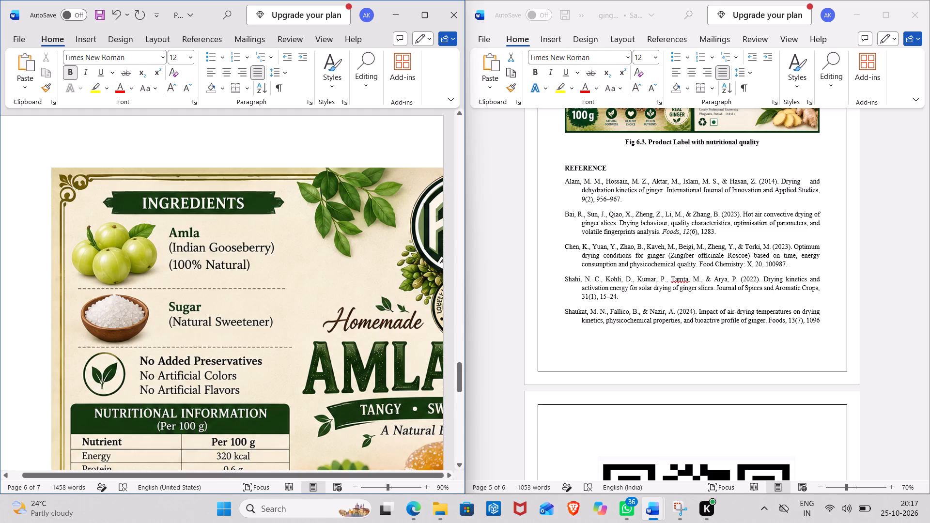
Shrink the pasted amla candy label proportionally until the whole image fits between the page margins above the References heading.
left_click(109, 235)
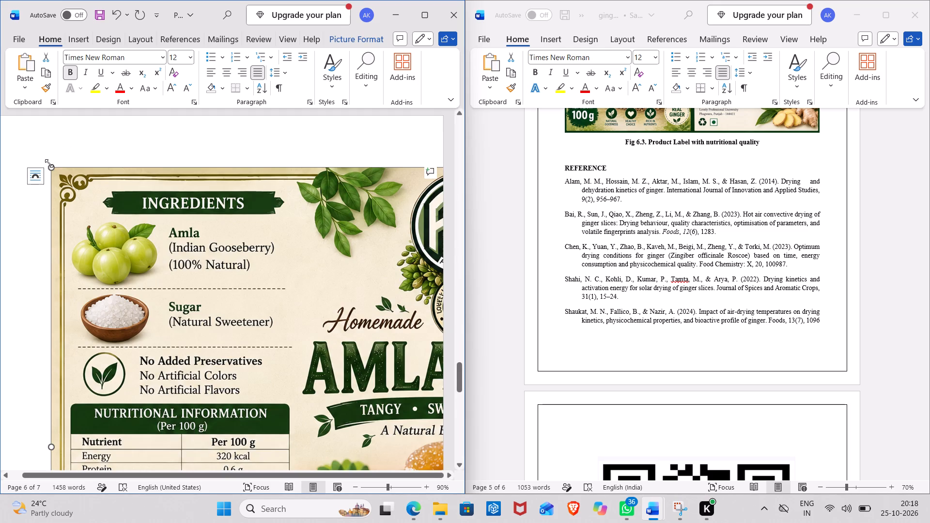
left_click_drag(49, 163, 128, 271)
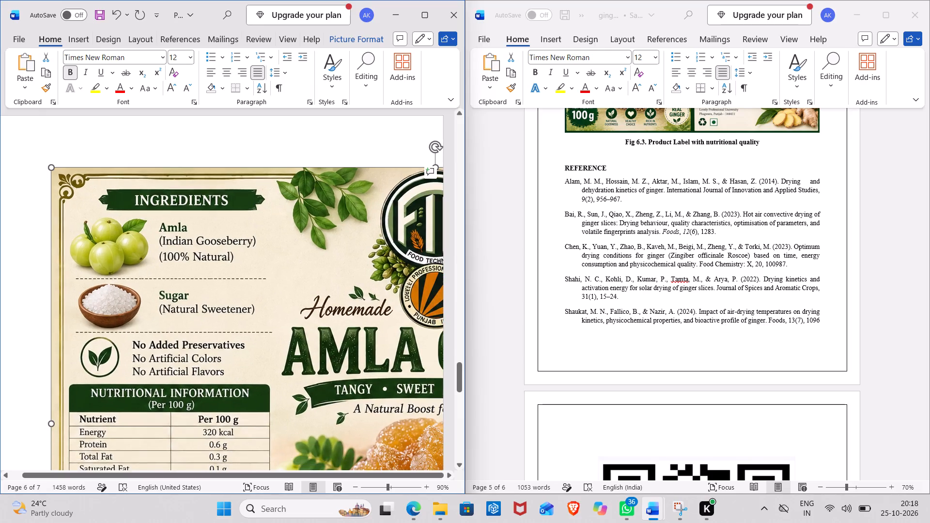
left_click_drag(128, 271, 363, 445)
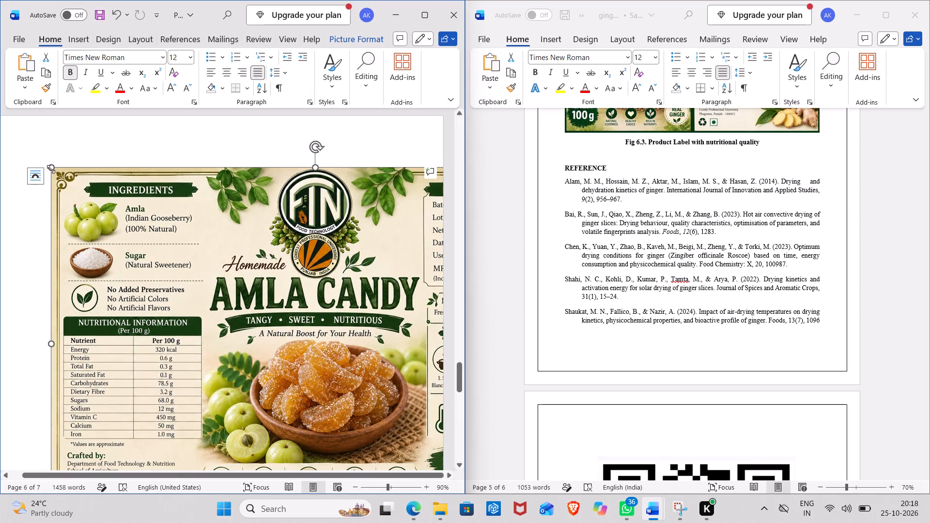
left_click_drag(51, 169, 254, 362)
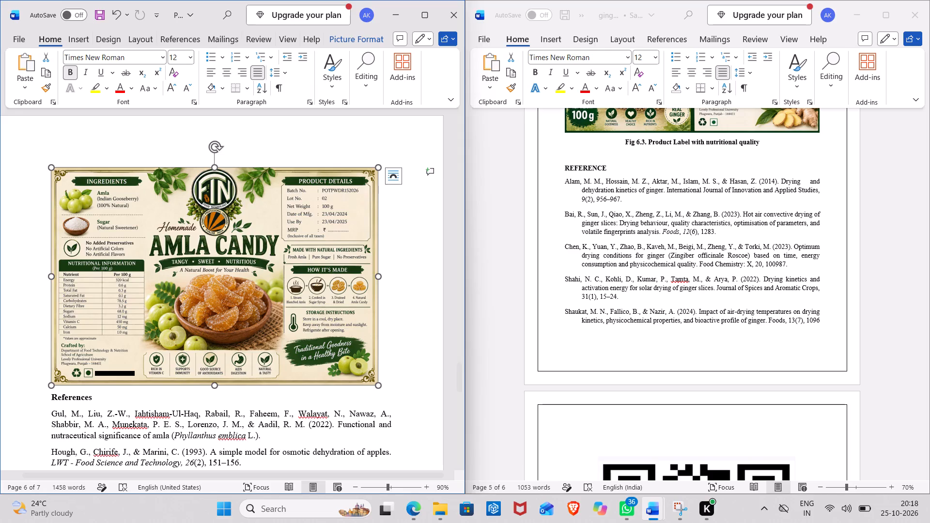
left_click(295, 132)
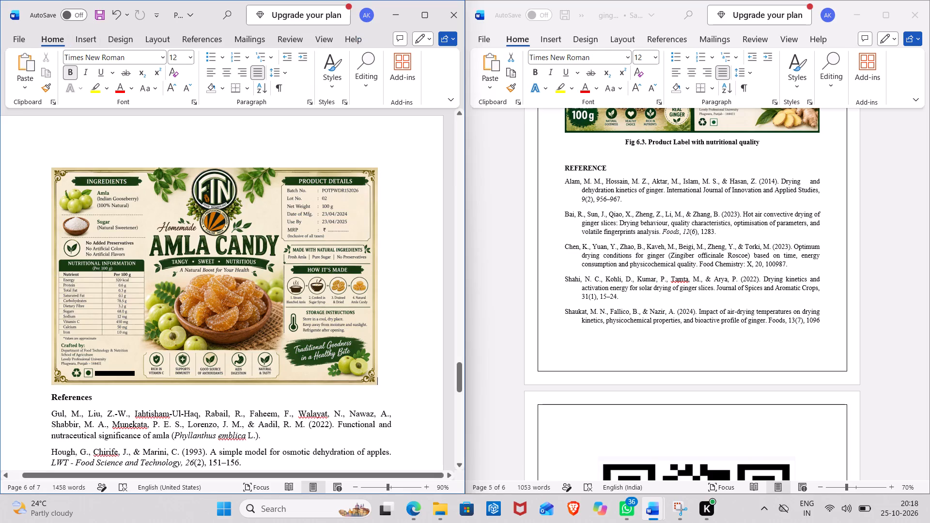
Add a caption line directly beneath the amla candy label and start it with the figure number "Fig 12.2.".
left_click(386, 382)
key("Return")
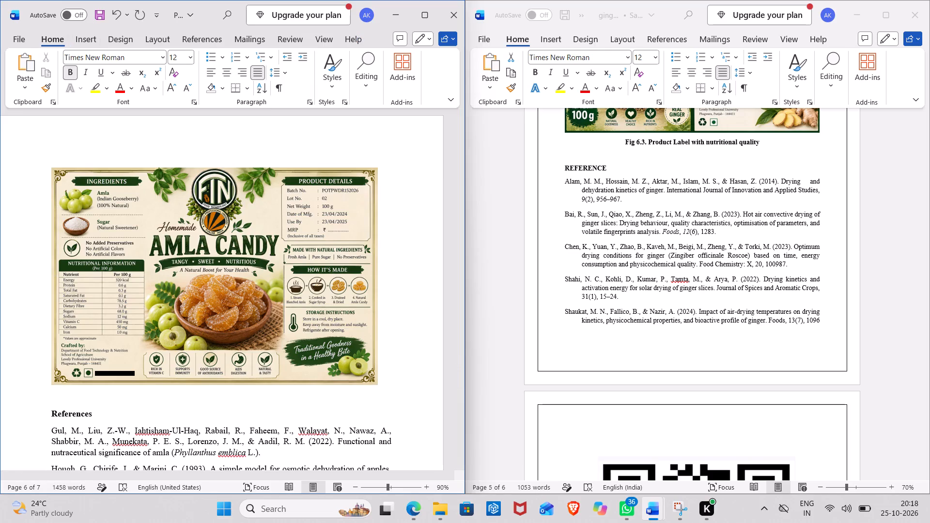
key("shift+f")
key("i")
key("g")
key("space")
type("12")
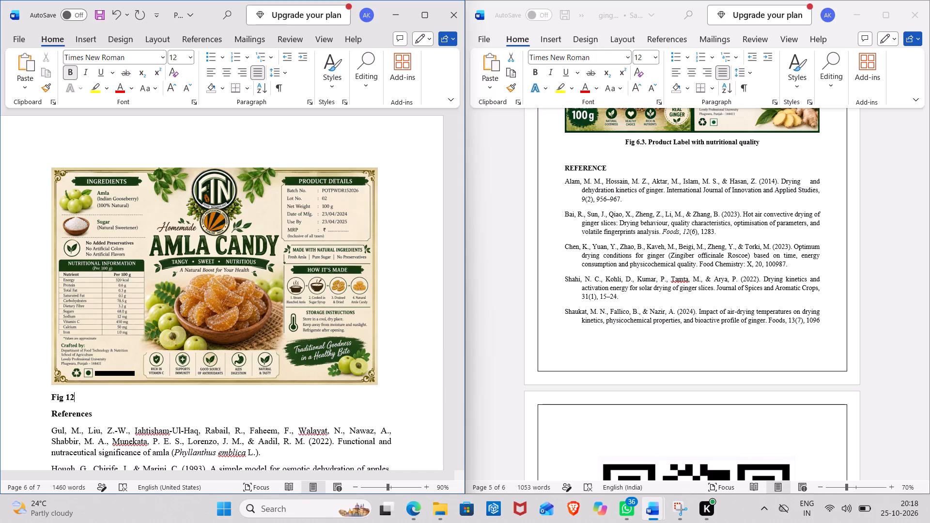
key("period")
key("2")
type(".")
key("space")
Complete the Fig 12.2. caption beneath the amla candy label with the text "Product Label with nutritional quality".
type("pro")
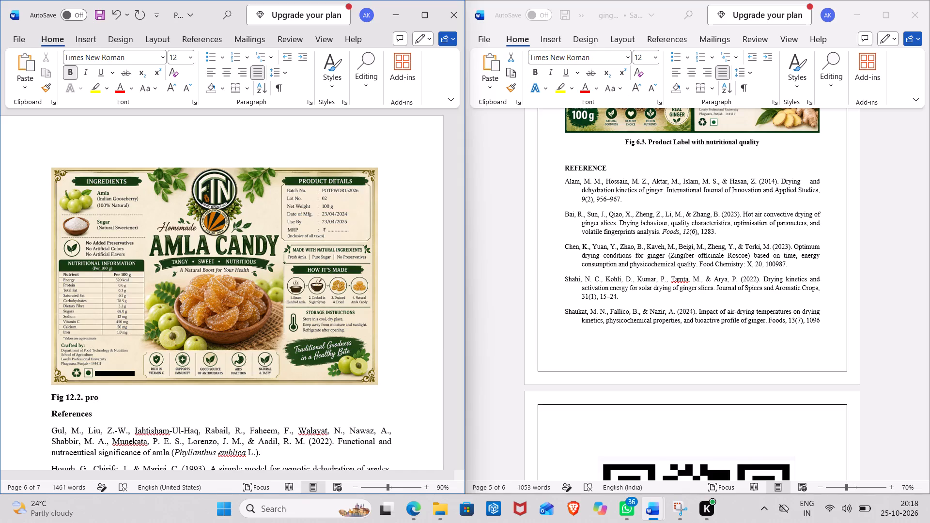
key("BackSpace")
key("BackSpace")
key("BackSpace")
key("shift+p")
type("ro")
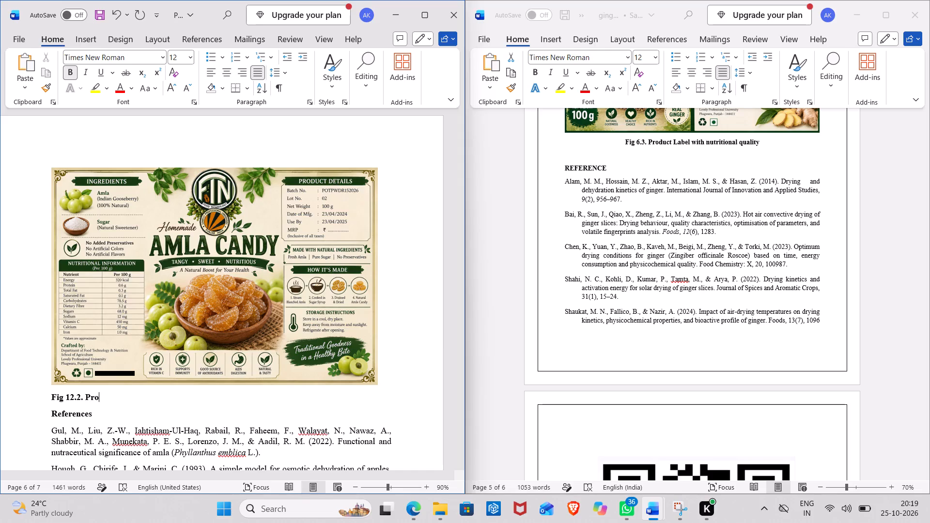
type("duct")
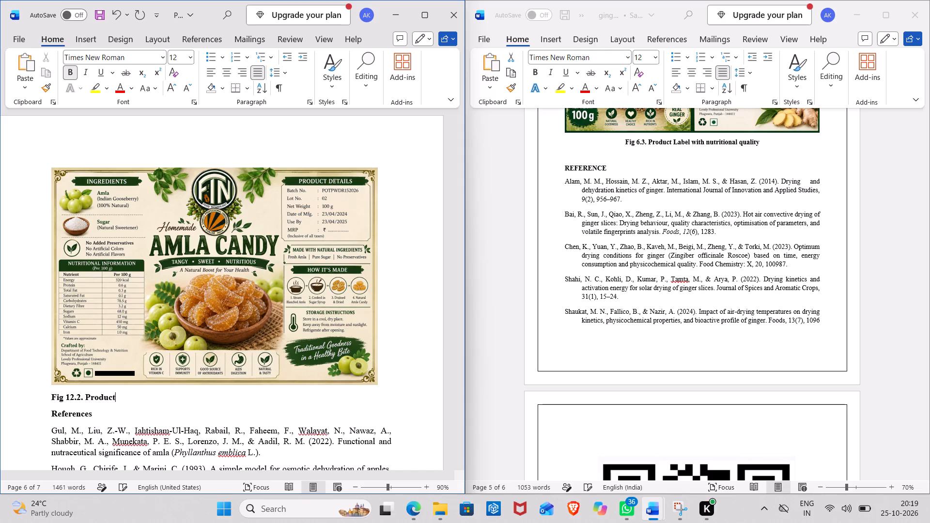
key("space")
type("Lan")
key("BackSpace")
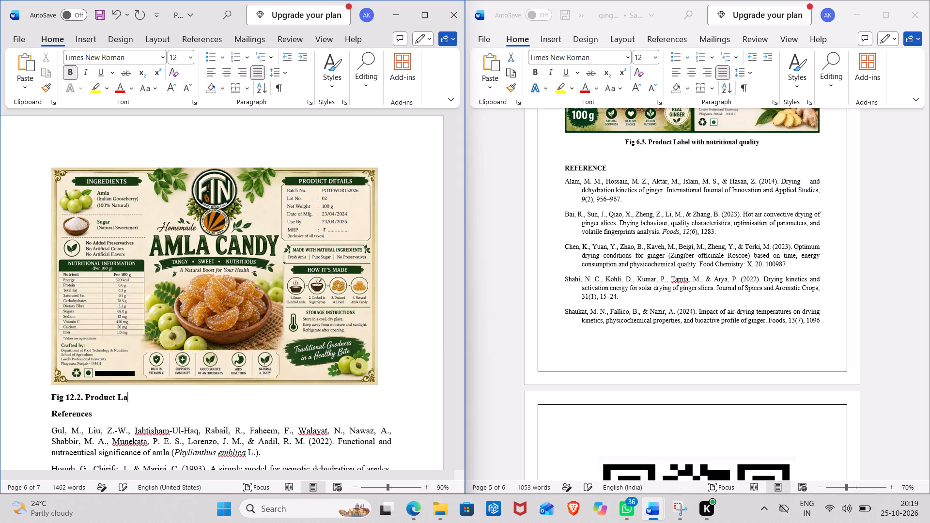
type("ble")
key("space")
key("BackSpace")
key("BackSpace")
key("BackSpace")
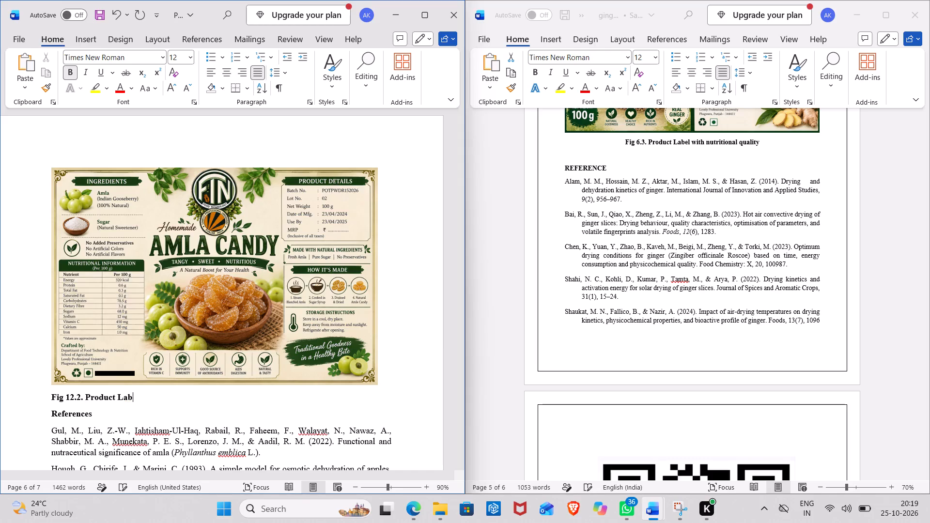
type("el")
key("space")
type("with")
key("space")
type("nu")
key("t")
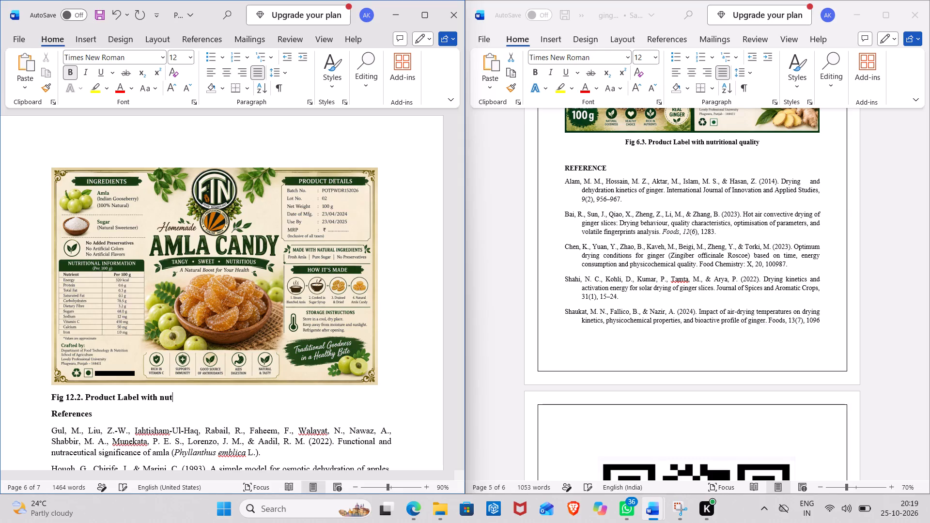
type("ri")
type("tio")
type("nal")
key("space")
type("qu")
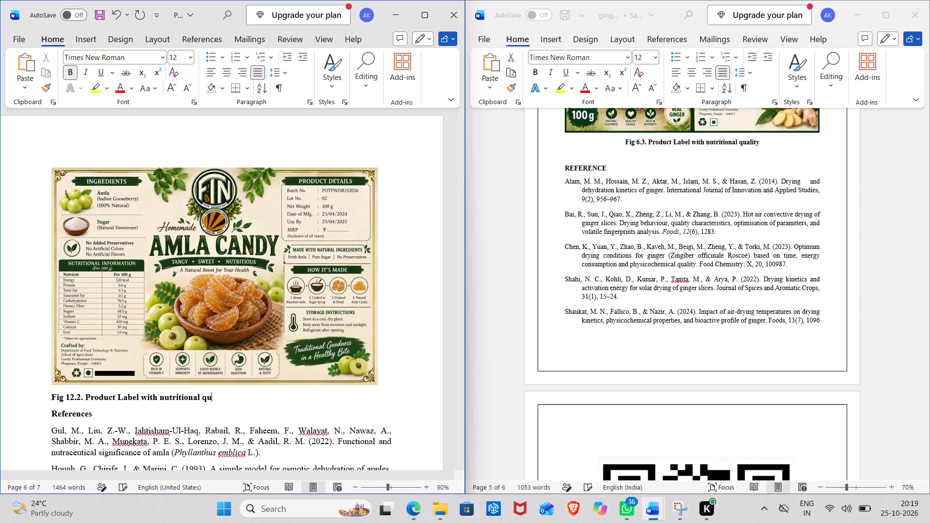
type("alit")
key("y")
Indent the Fig 12.2 caption with leading spaces so that it sits roughly centred beneath the amla candy label.
left_click(46, 394)
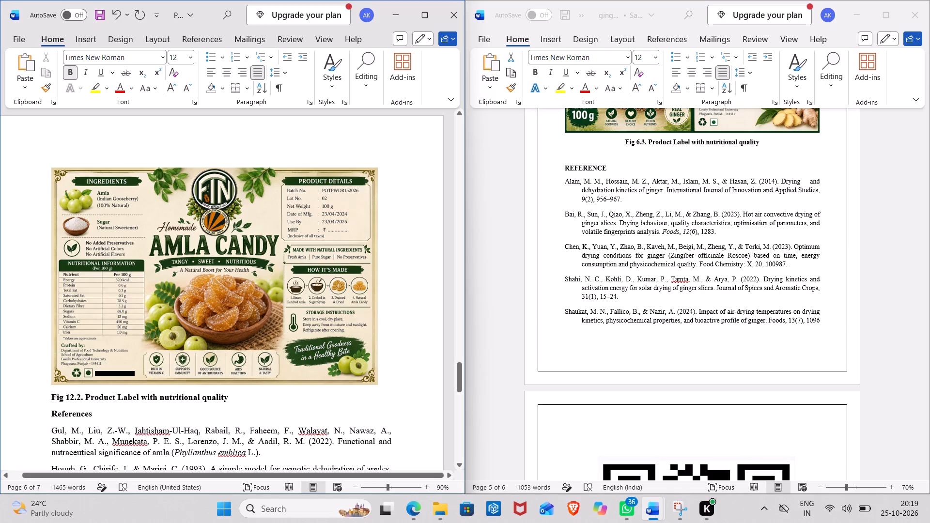
key("space")
key("space")
key("space")
key("space")
key("space")
key("space")
key("space")
key("space")
key("space")
key("space")
key("space")
key("space")
key("space")
key("space")
key("space")
key("space")
key("space")
key("space")
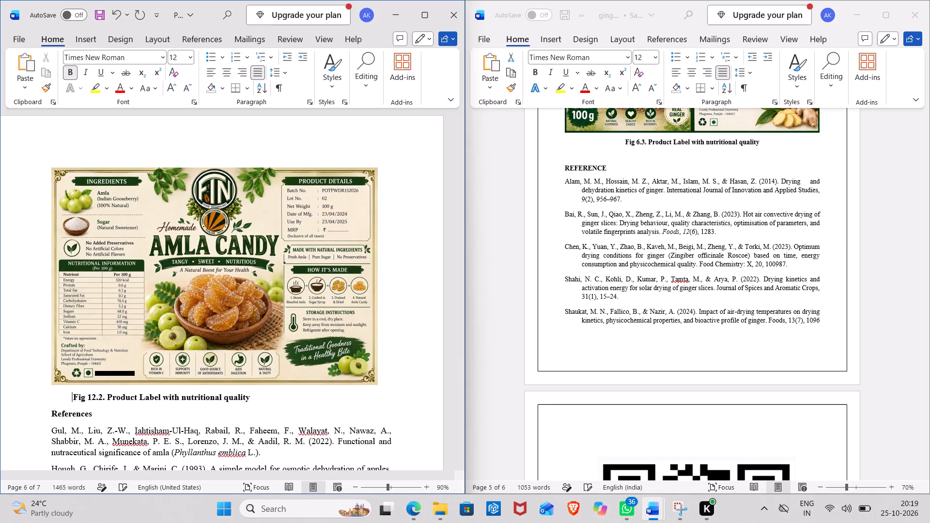
key("space")
key("space")
key("space")
key("space")
key("space")
key("space")
key("space")
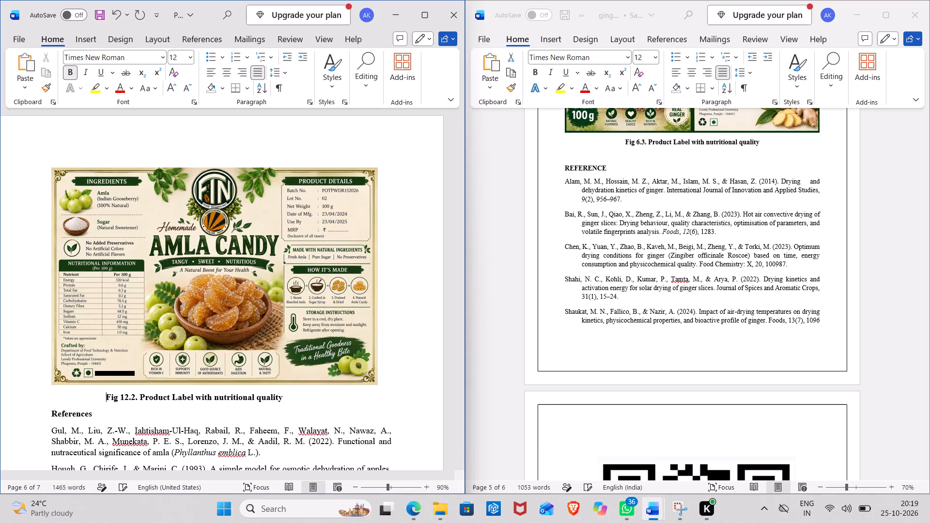
key("space")
key("space")
key("space")
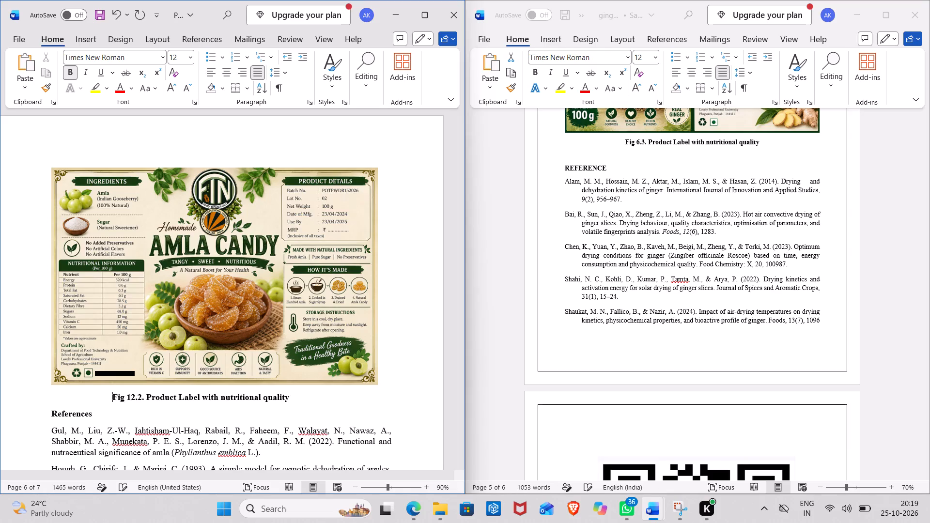
Review the whole Activity-12 report from the label page back to the title page and down again, checking tables, figures and captions.
scroll(46, 394, "down", 5)
scroll(46, 394, "up", 4)
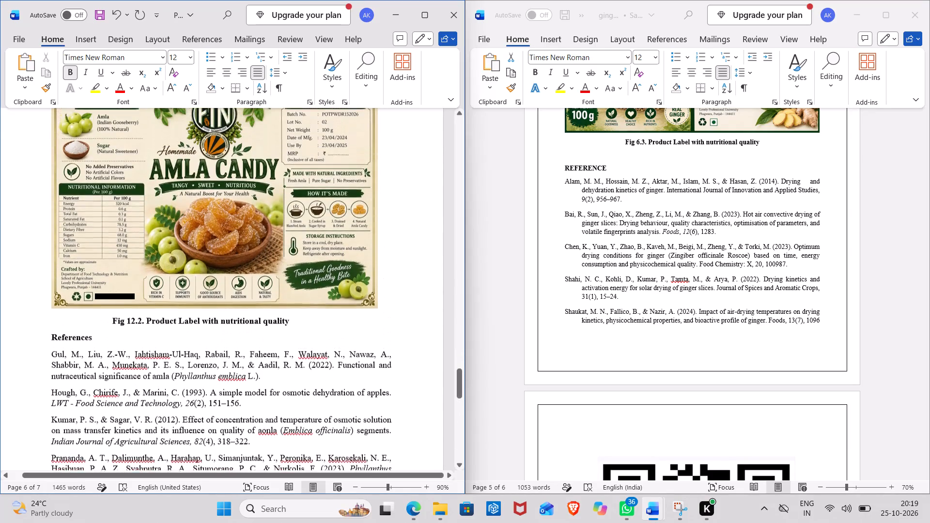
scroll(46, 394, "up", 1)
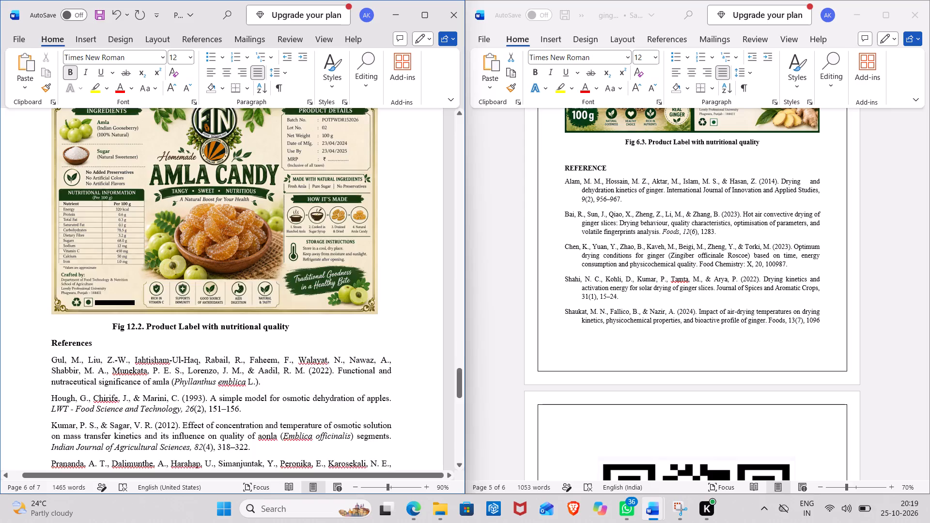
scroll(158, 273, "up", 2)
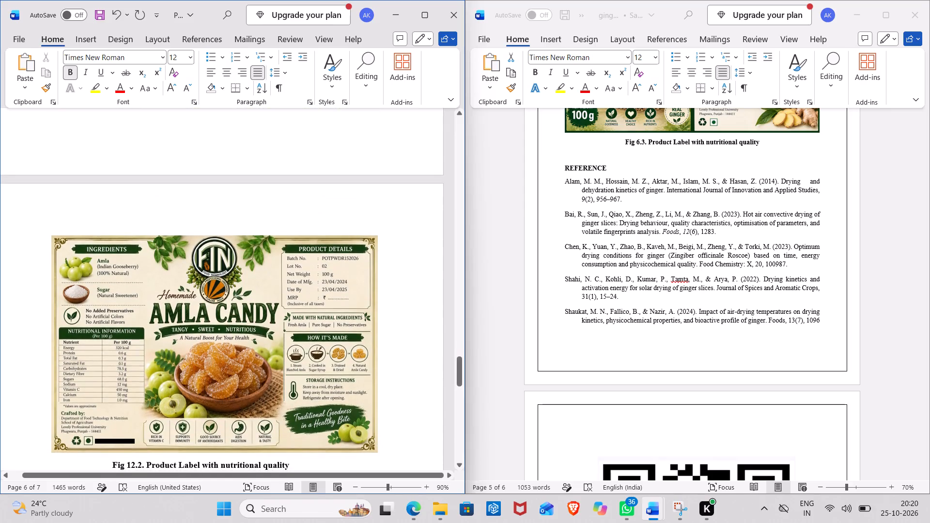
scroll(158, 273, "up", 6)
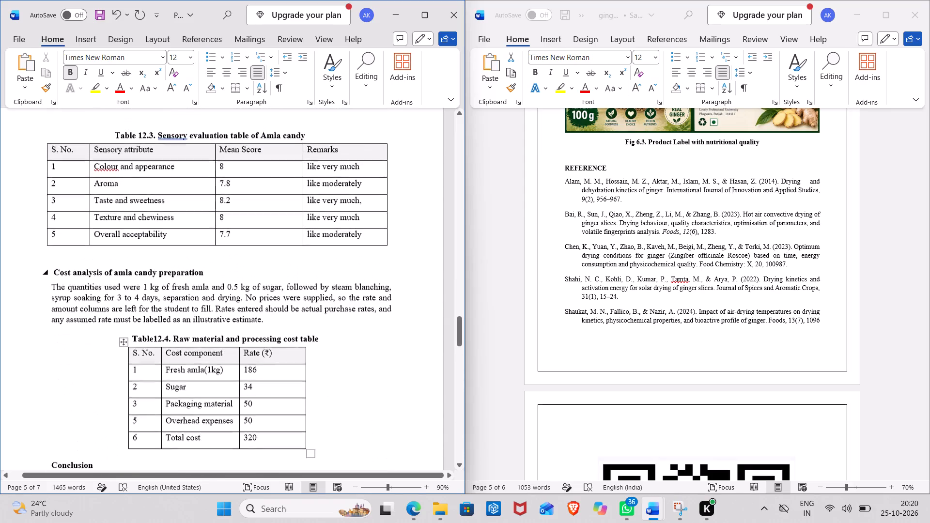
scroll(158, 273, "up", 4)
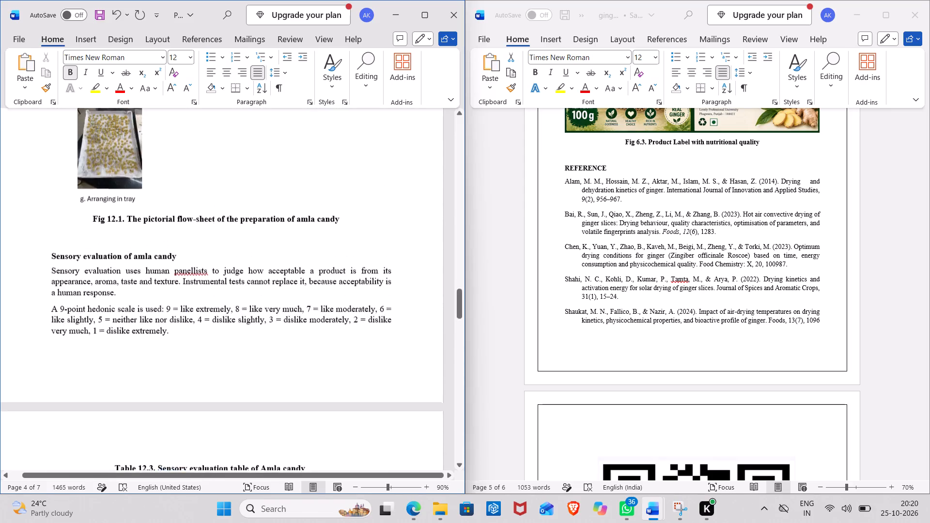
scroll(158, 273, "up", 2)
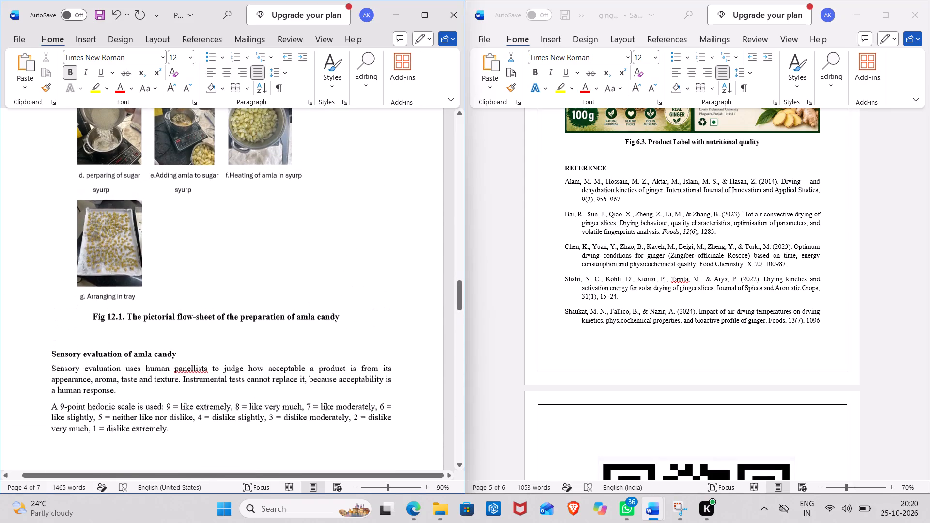
scroll(158, 273, "up", 3)
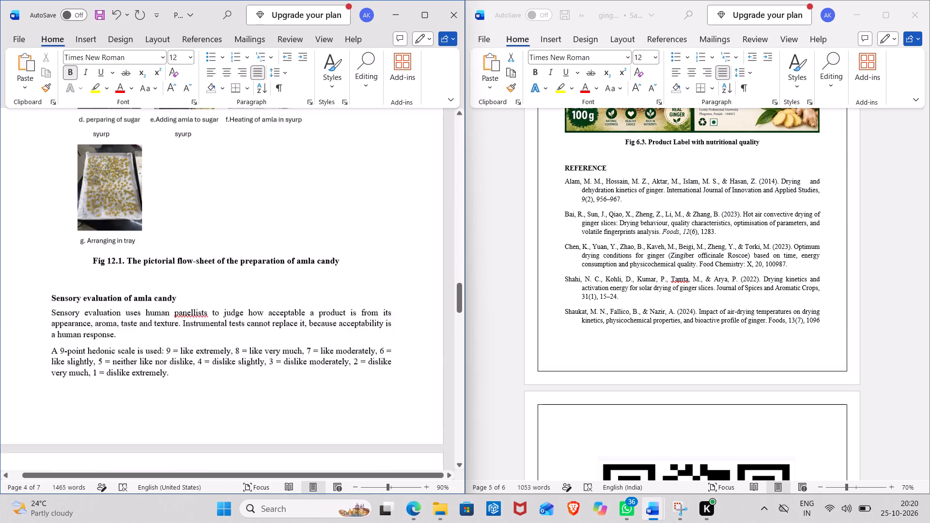
scroll(158, 273, "up", 2)
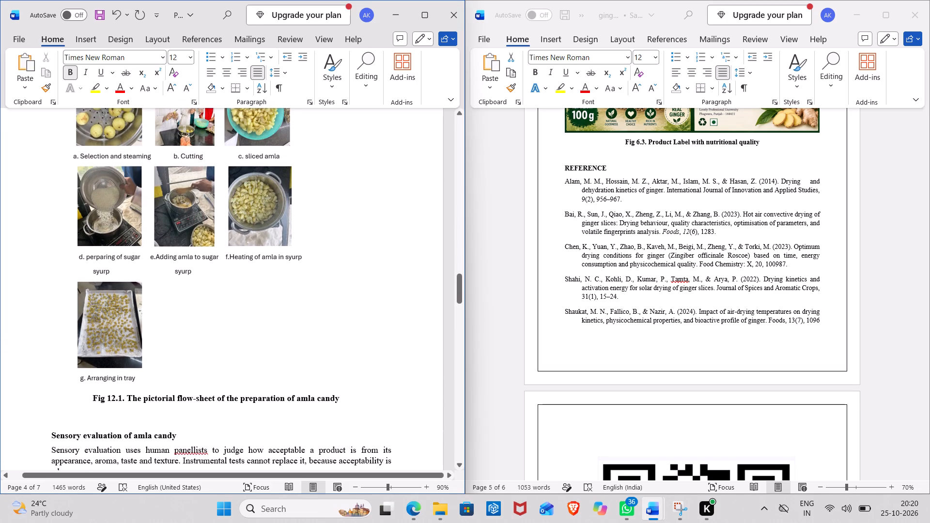
scroll(158, 273, "up", 1)
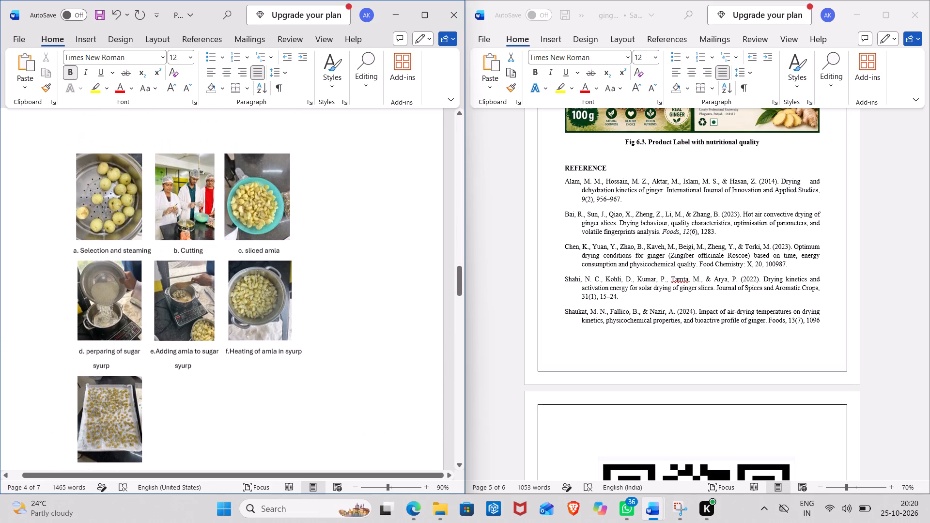
scroll(158, 273, "up", 4)
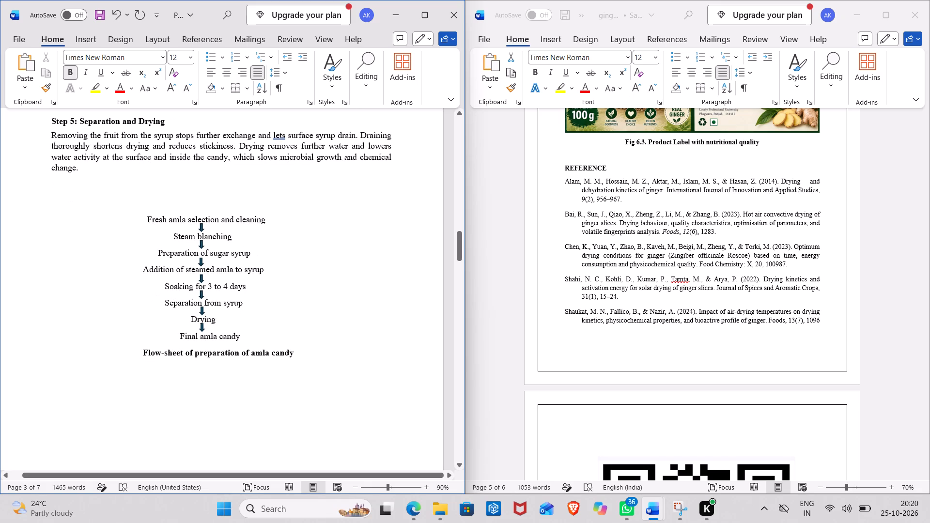
scroll(158, 273, "up", 4)
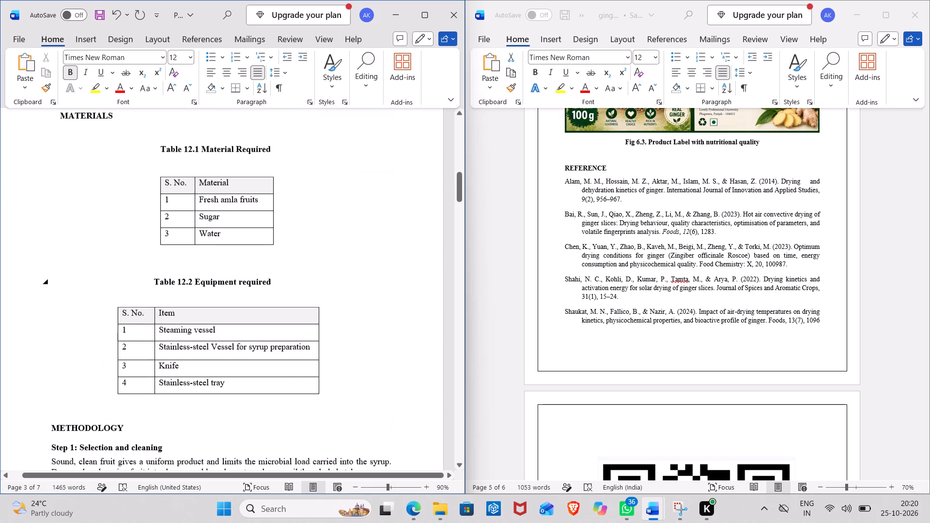
scroll(158, 273, "up", 6)
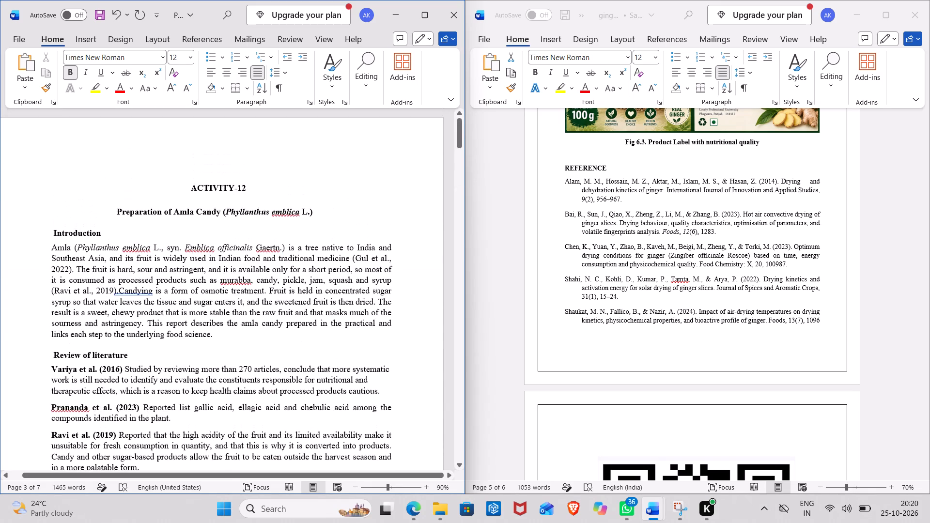
scroll(158, 273, "down", 11)
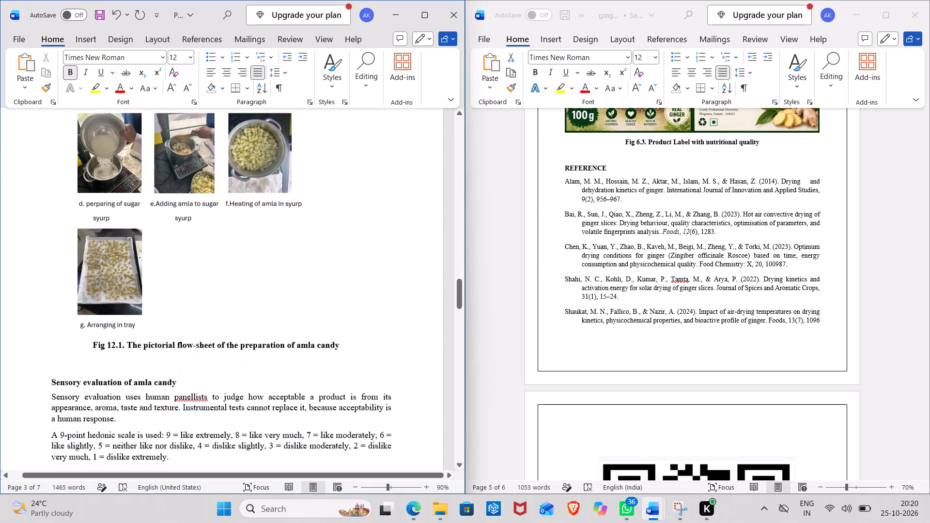
scroll(158, 273, "down", 9)
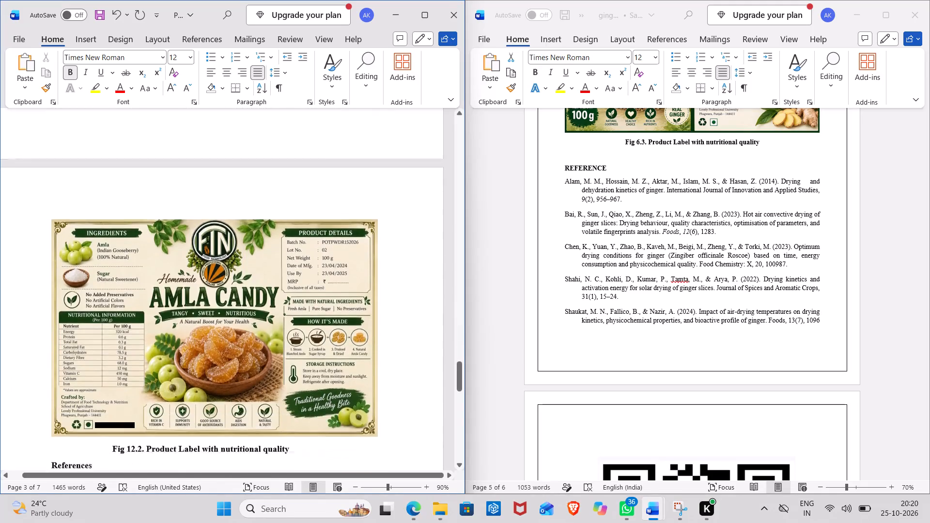
Save the amla candy report with Save As in the Downloads folder as a Word Document named "Preparation of Amla Candy Practical Report".
scroll(158, 273, "down", 5)
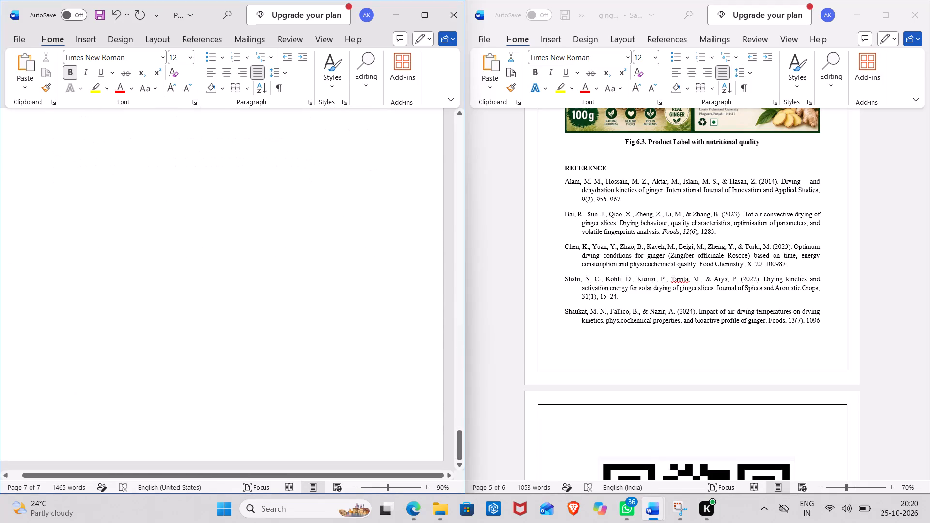
scroll(158, 273, "up", 3)
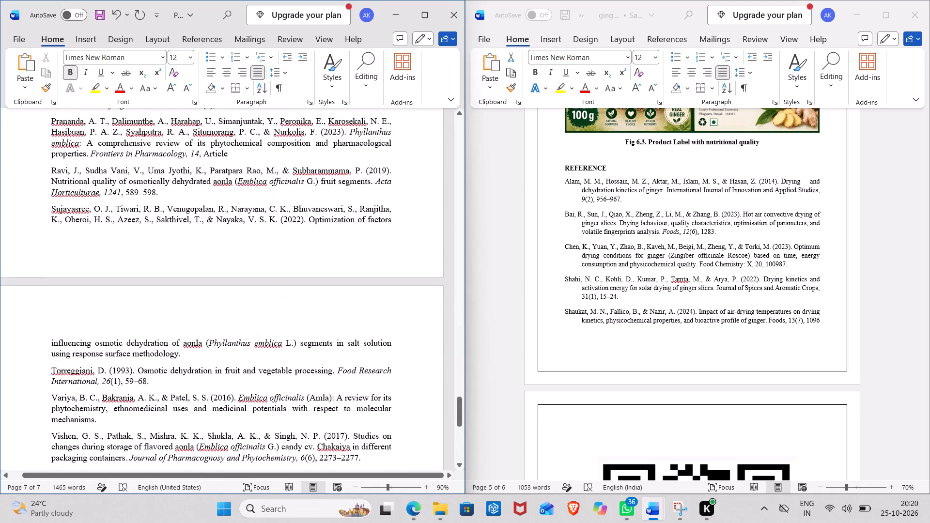
left_click(158, 273)
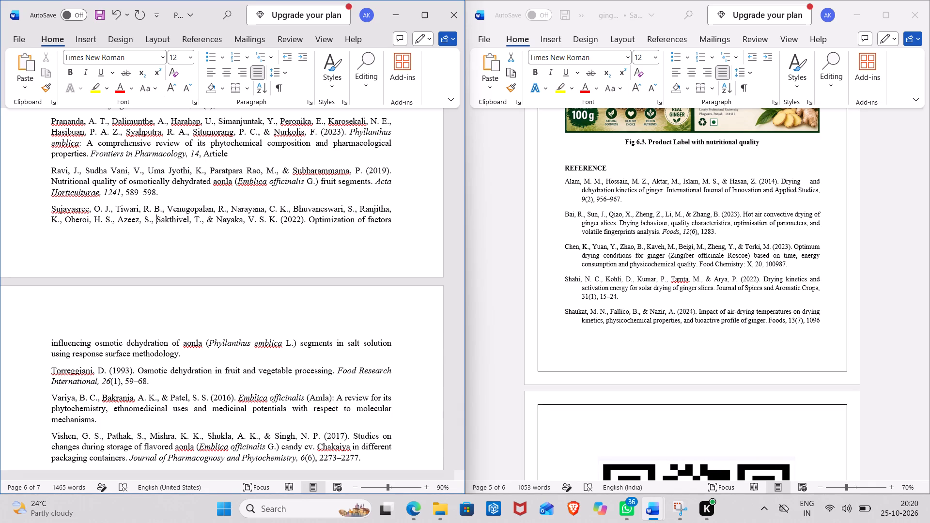
left_click(15, 42)
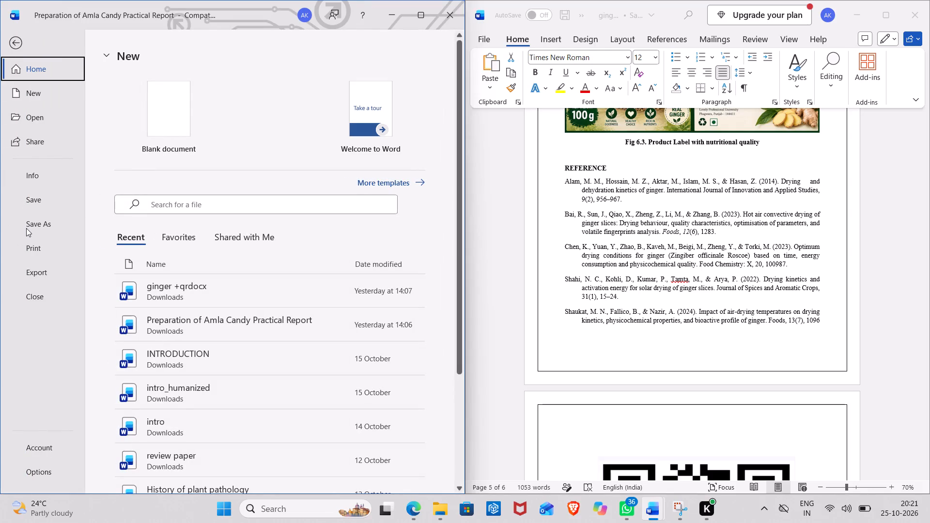
left_click(26, 228)
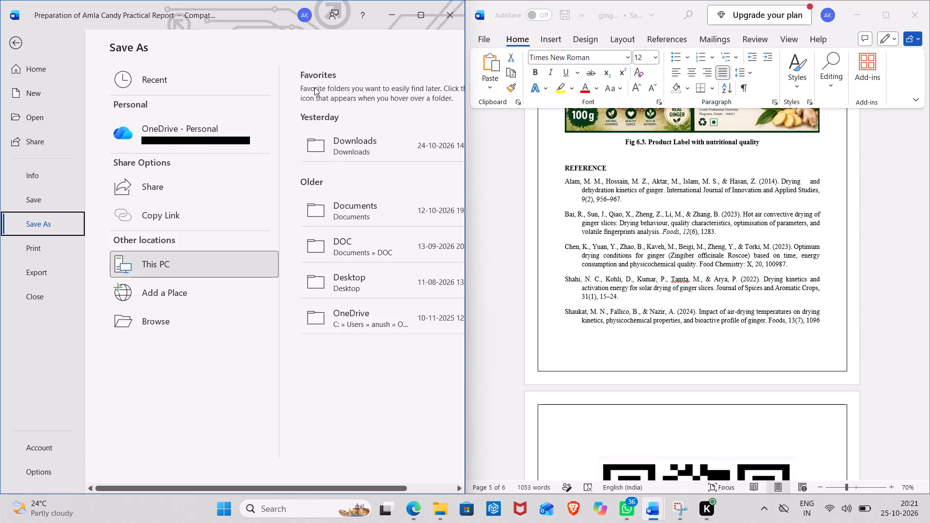
left_click(317, 102)
left_click(325, 141)
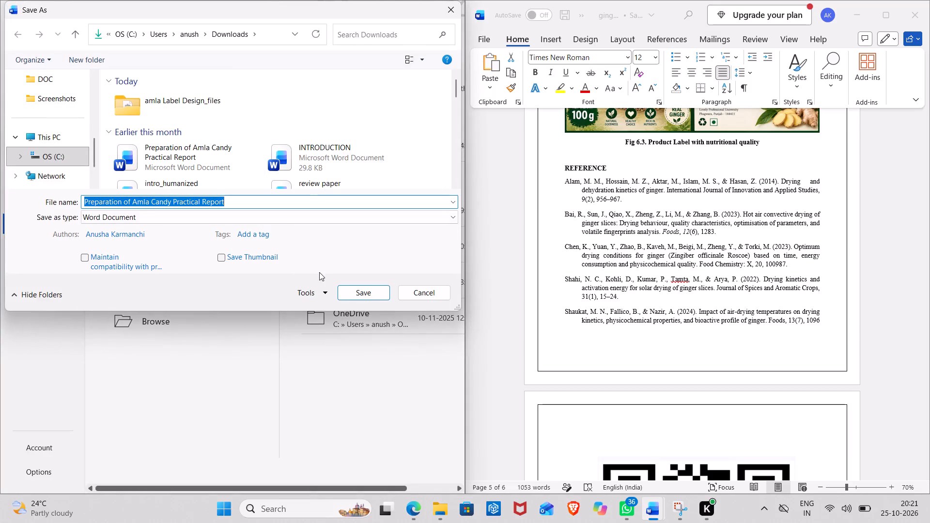
left_click(369, 294)
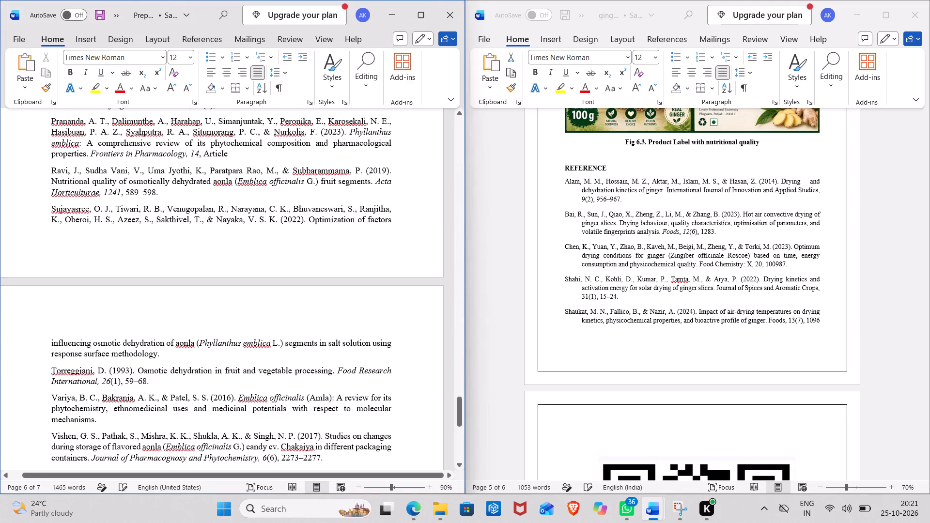
Switch to Microsoft Edge and start a web search from the open blank new tab page.
left_click(429, 515)
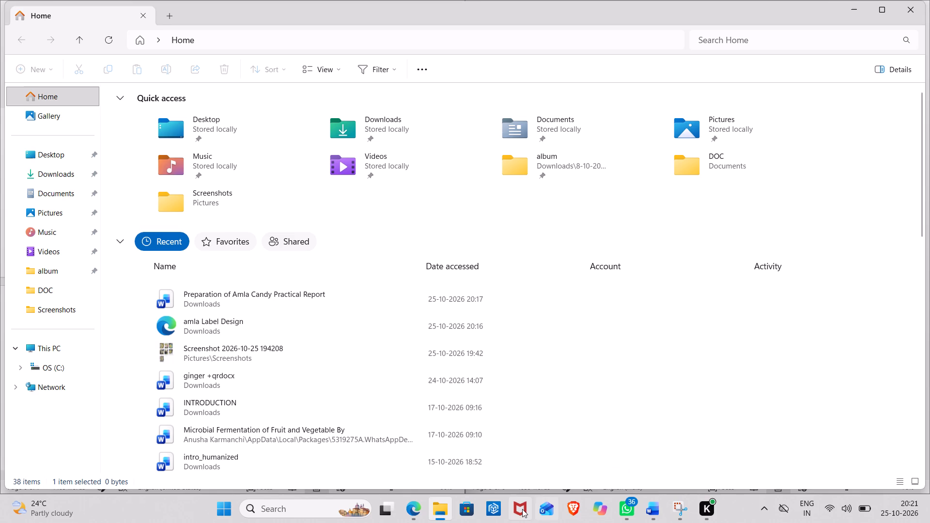
left_click(418, 516)
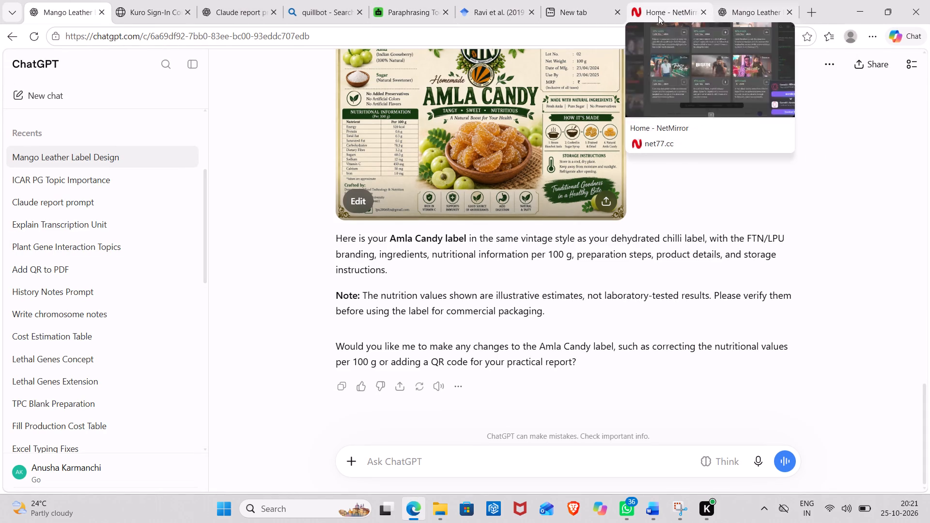
left_click(582, 4)
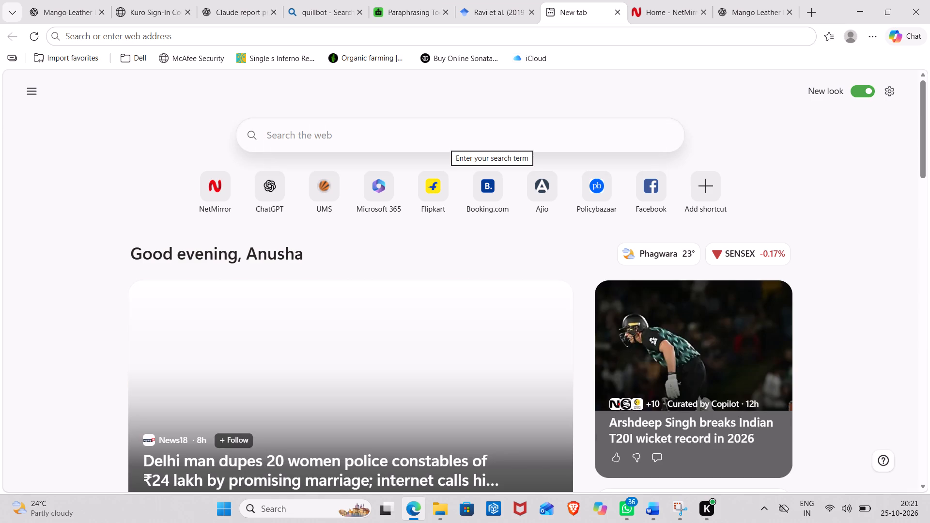
left_click(445, 142)
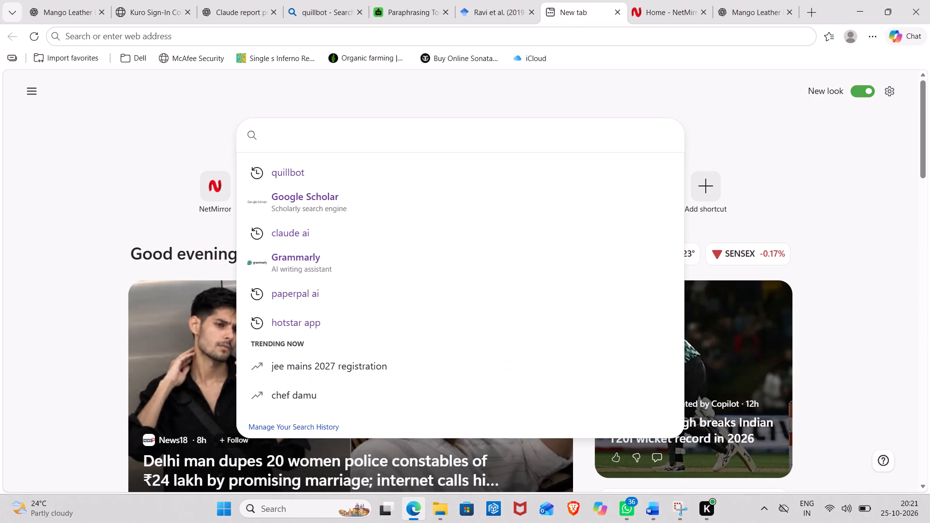
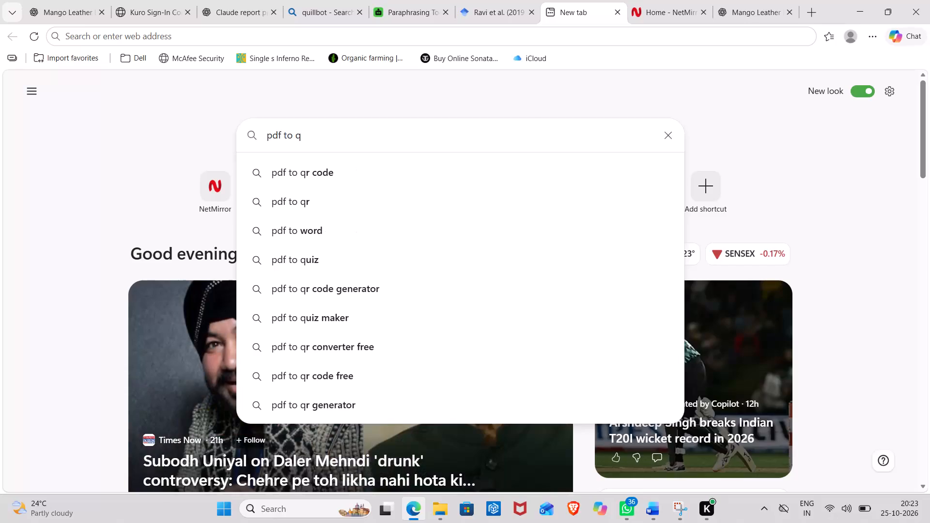
Search the web for "pdf to qr code" and open the sponsored ME-QR generator result.
key("r")
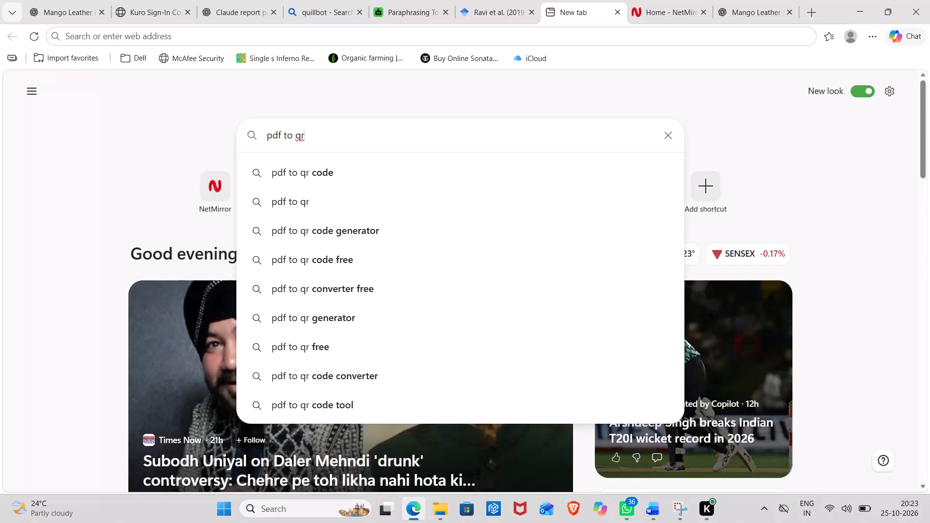
left_click(456, 170)
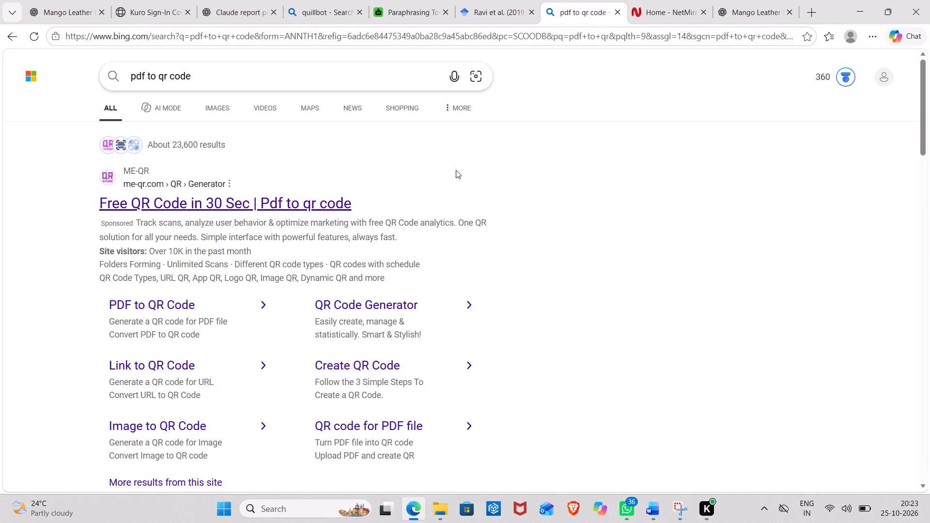
left_click(274, 203)
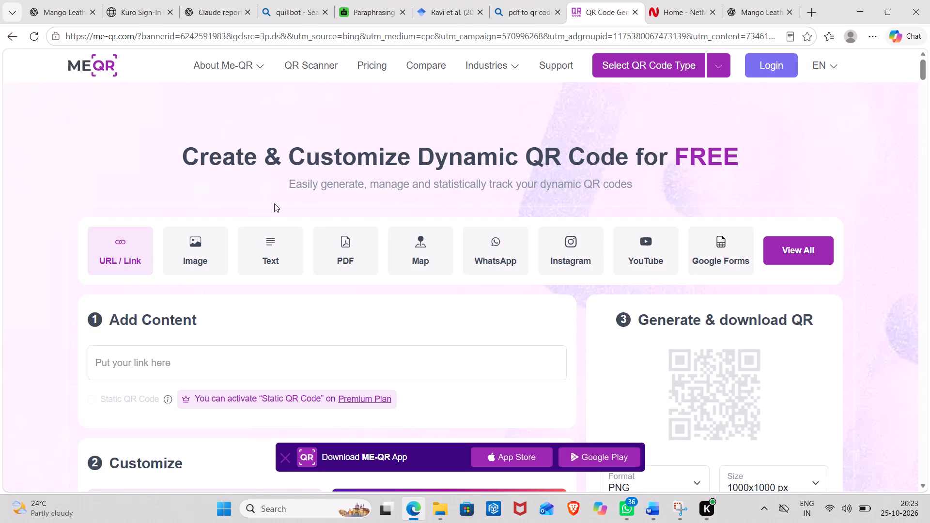
Sign in to ME-QR with the suggested Google account.
scroll(274, 203, "down", 1)
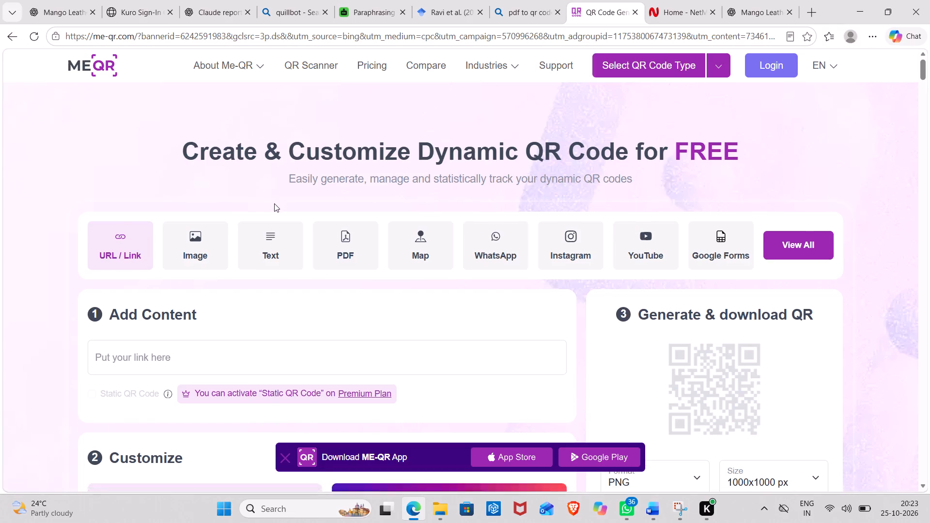
scroll(274, 203, "down", 2)
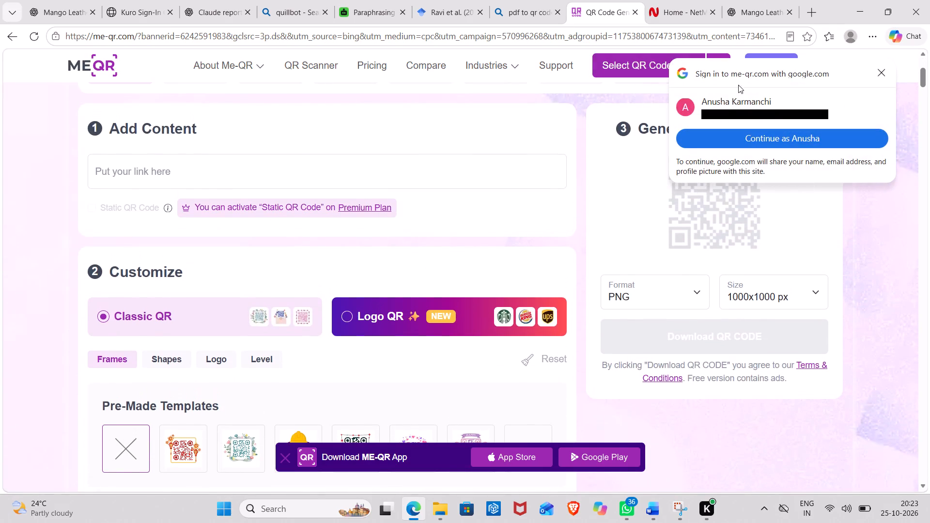
left_click(745, 141)
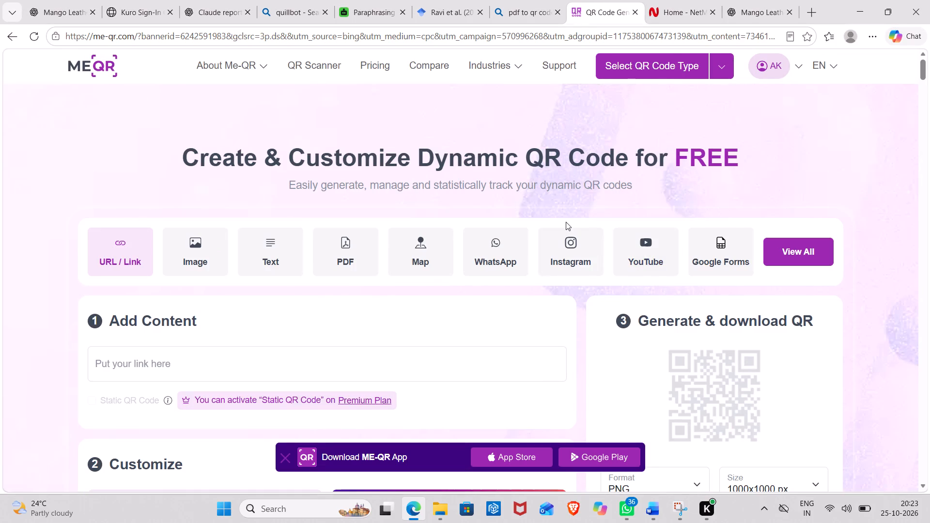
Look through the ME-QR customization and download options, and choose PDF as the QR code's content type.
scroll(566, 222, "down", 3)
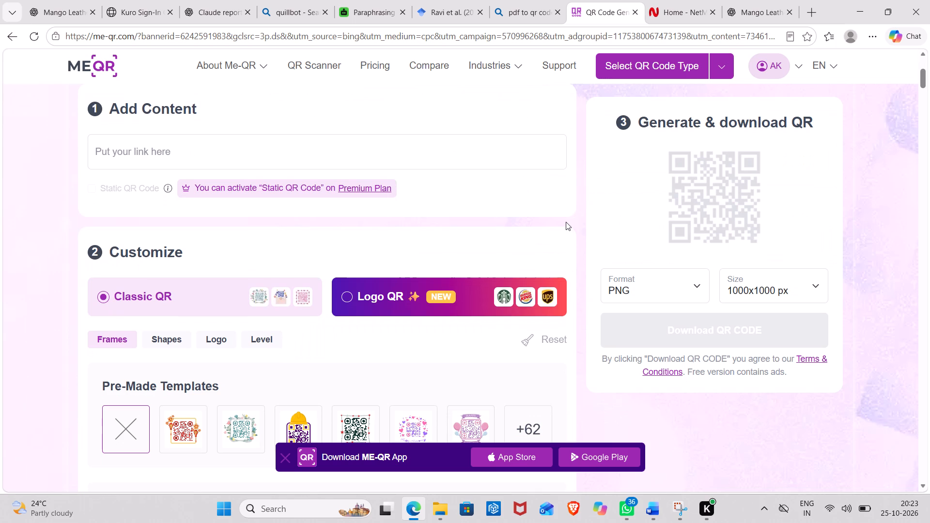
scroll(566, 222, "down", 7)
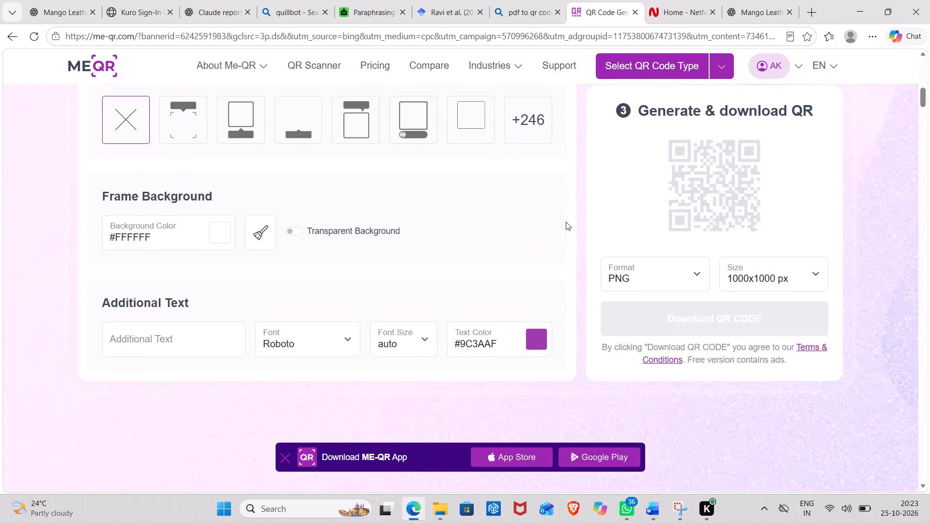
scroll(566, 222, "up", 2)
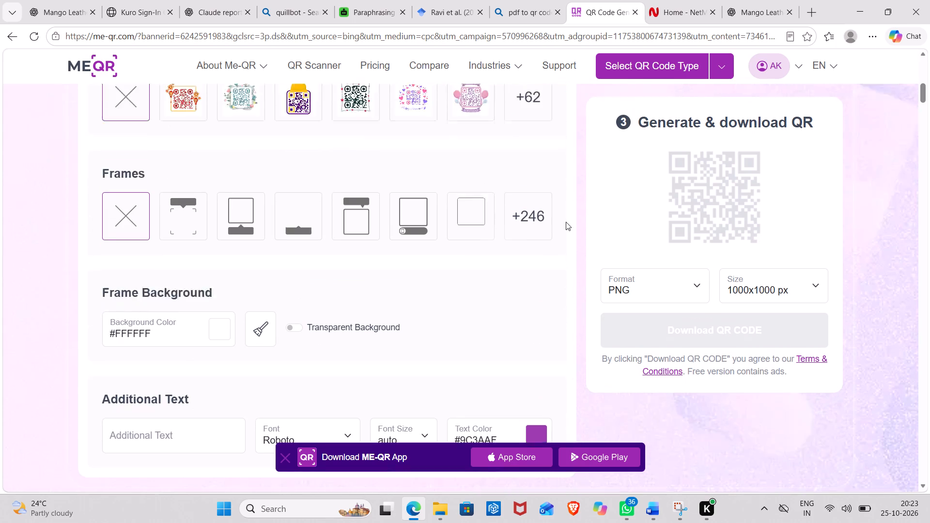
scroll(566, 222, "up", 3)
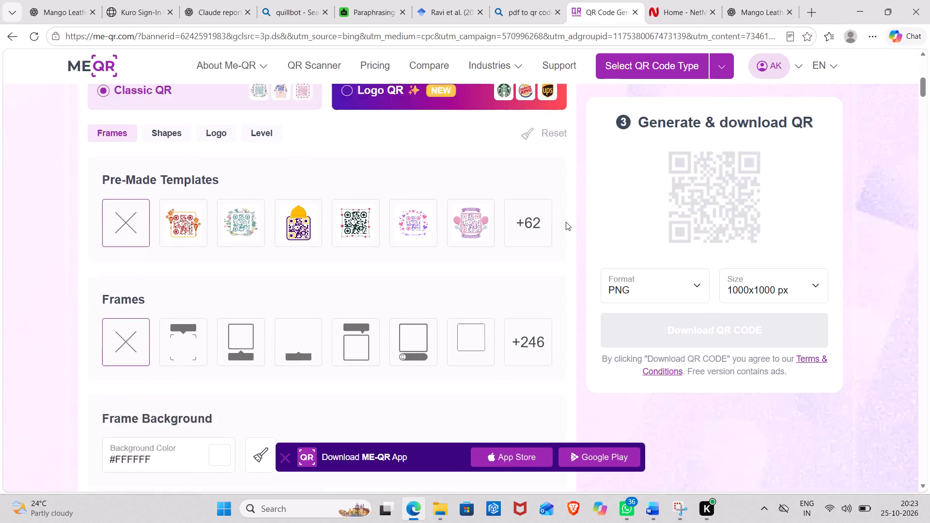
scroll(566, 222, "up", 1)
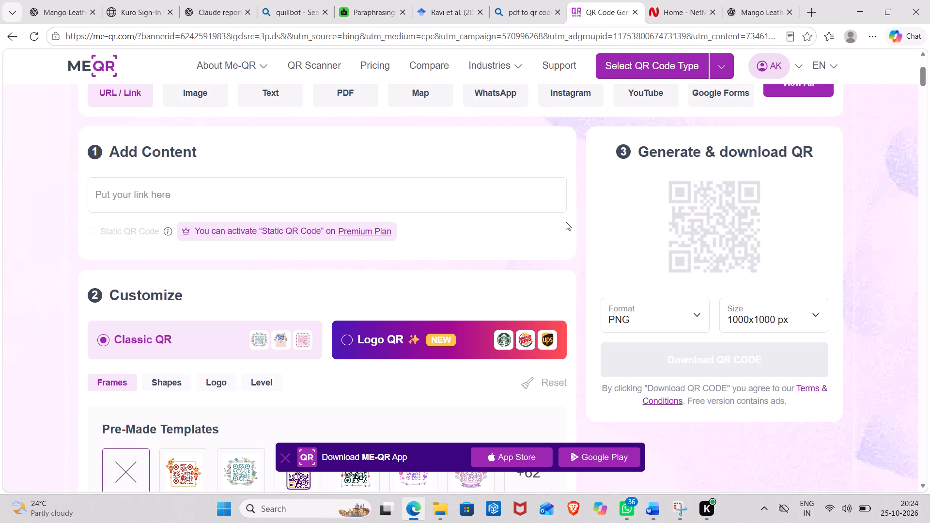
scroll(566, 222, "up", 1)
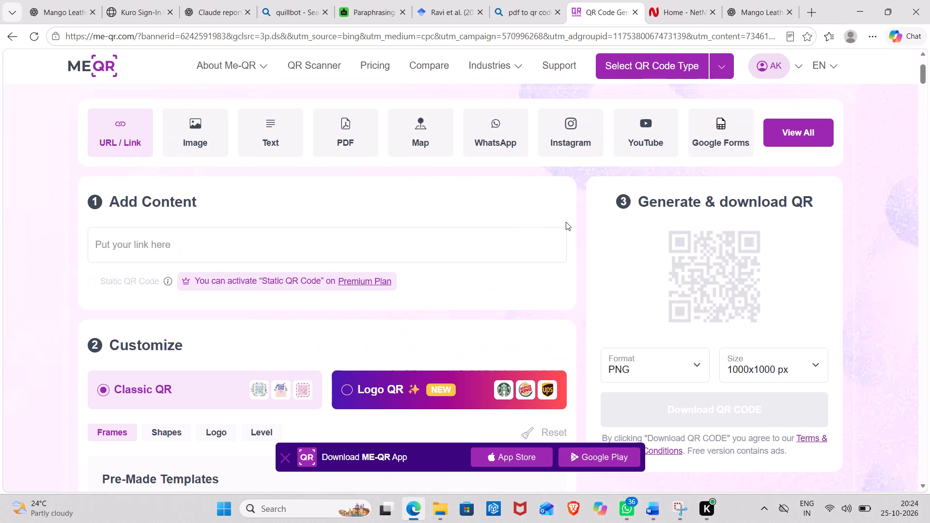
left_click(341, 136)
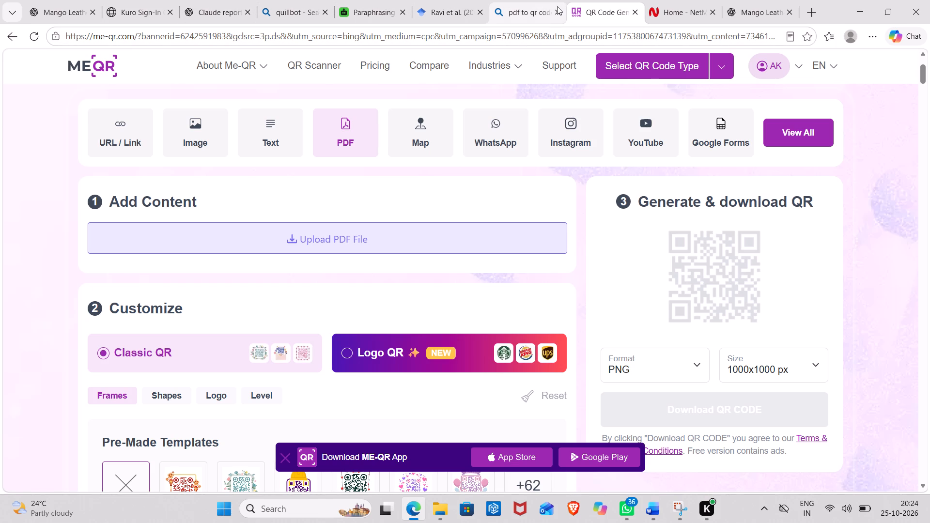
Return to the "pdf to qr code" search results and clear the query for a new web search.
left_click(517, 19)
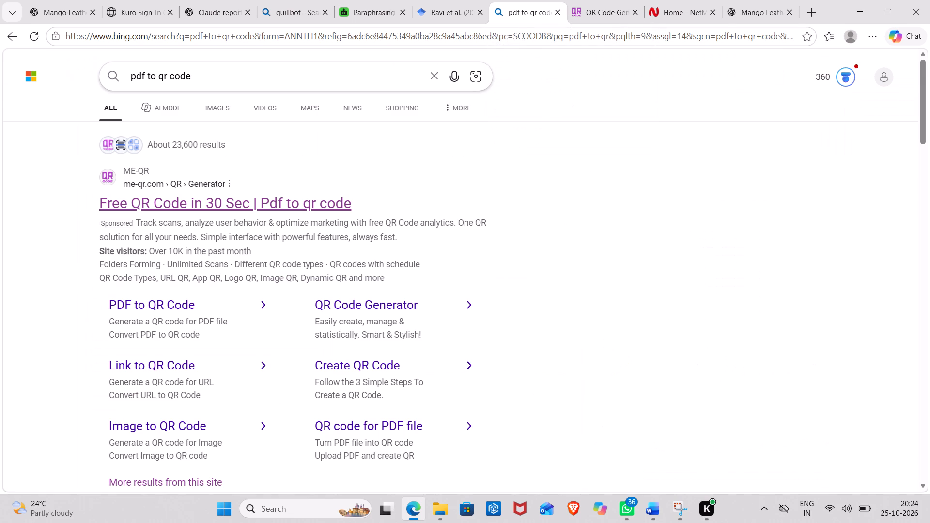
left_click(434, 76)
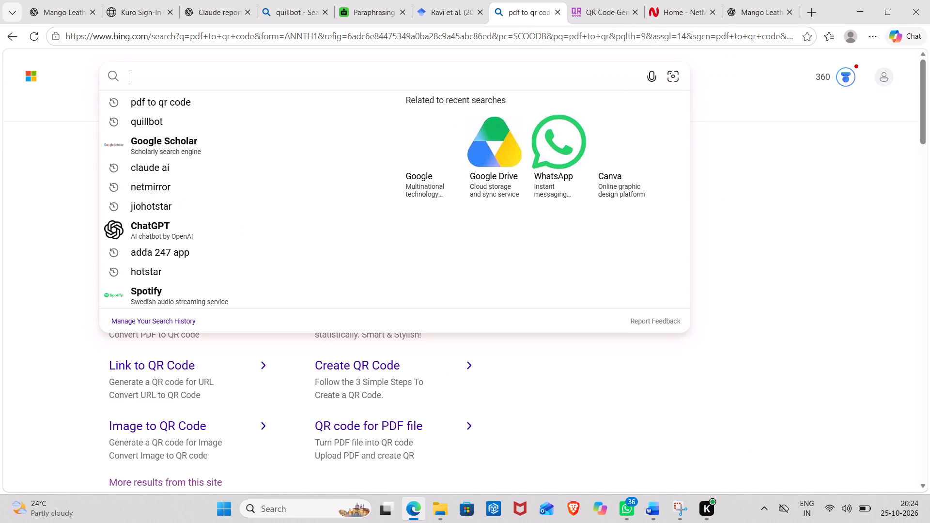
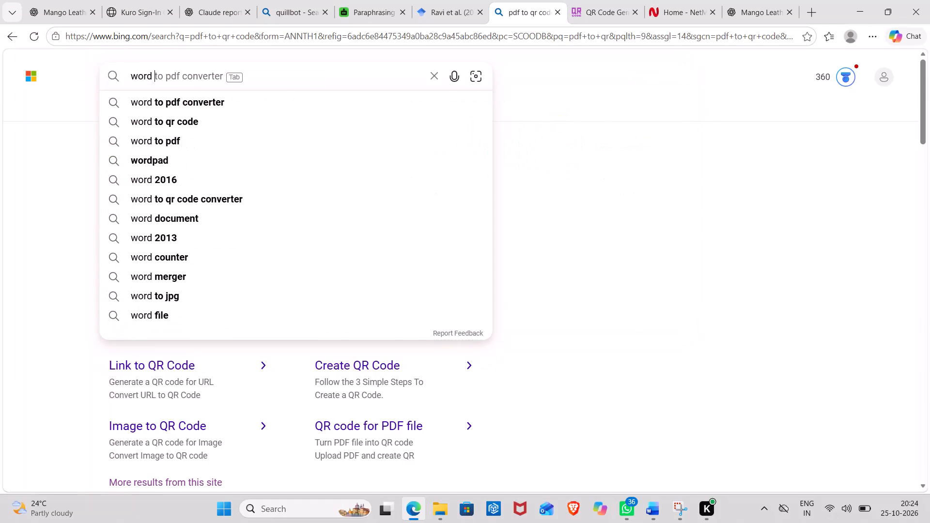
Search the web for "word to pdf converter" and open iLovePDF's Word to PDF converter.
left_click(418, 103)
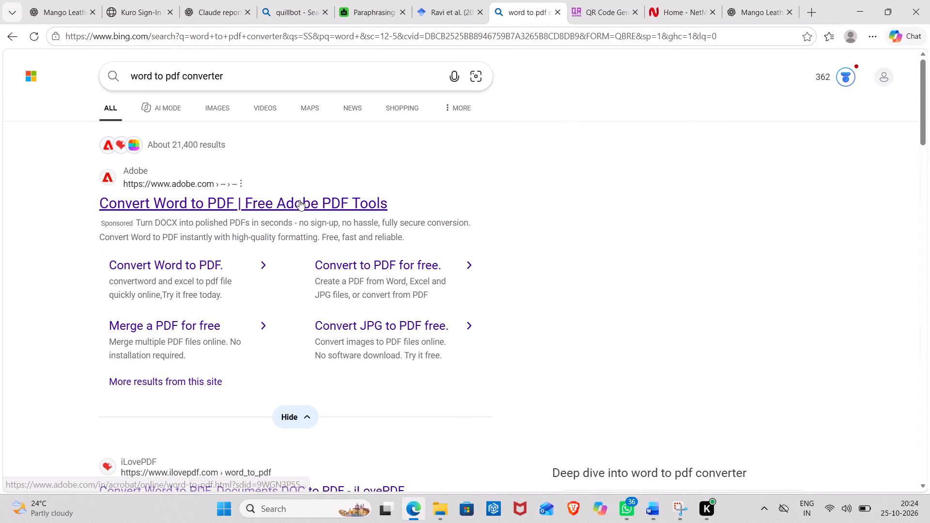
scroll(299, 200, "down", 3)
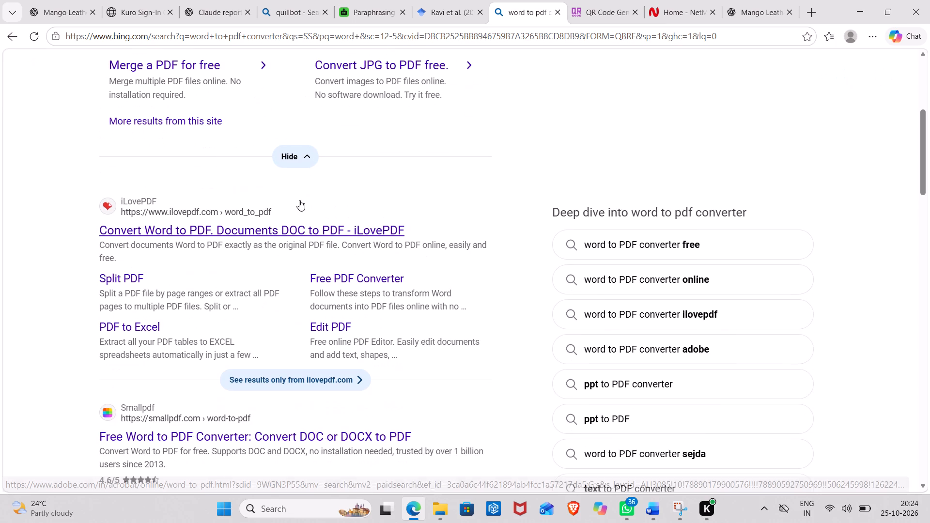
left_click(282, 235)
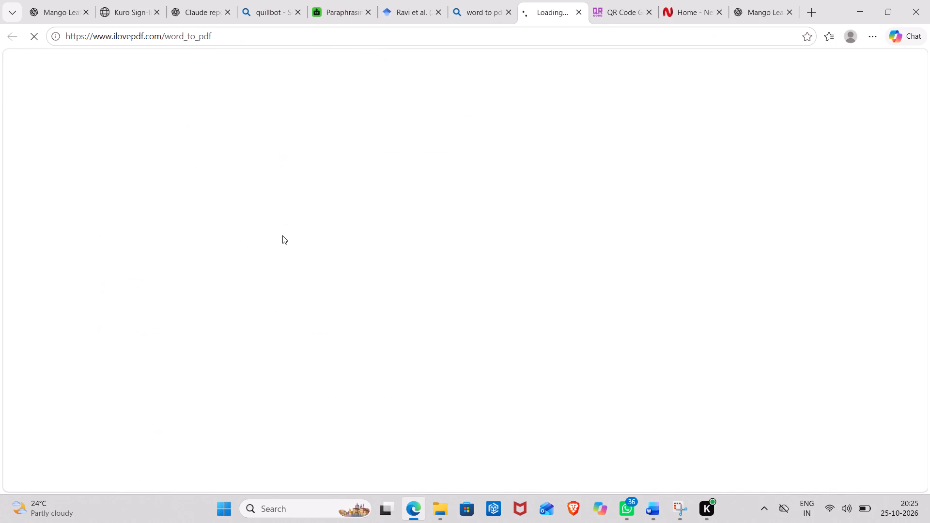
Convert the Word file "Preparation of Amla Candy Practical Report" from Downloads to PDF with iLovePDF.
left_click(386, 184)
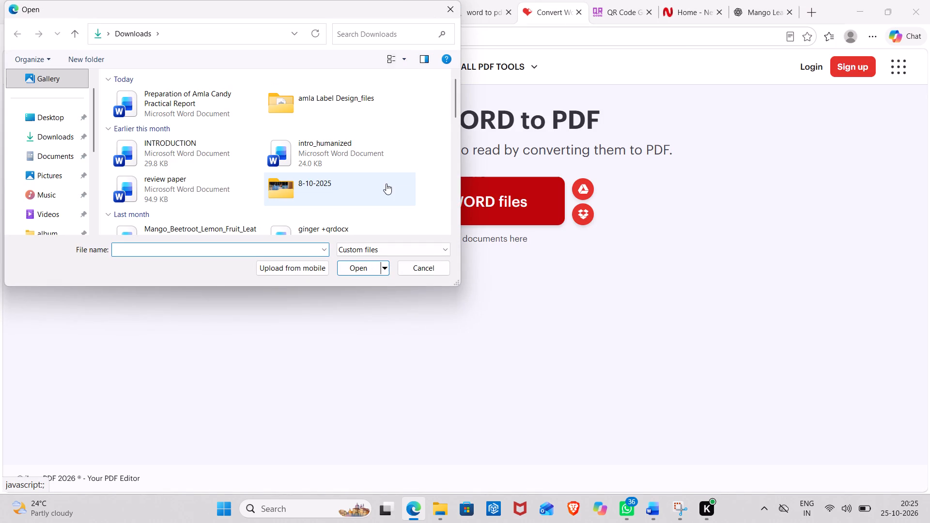
left_click(200, 109)
left_click(347, 266)
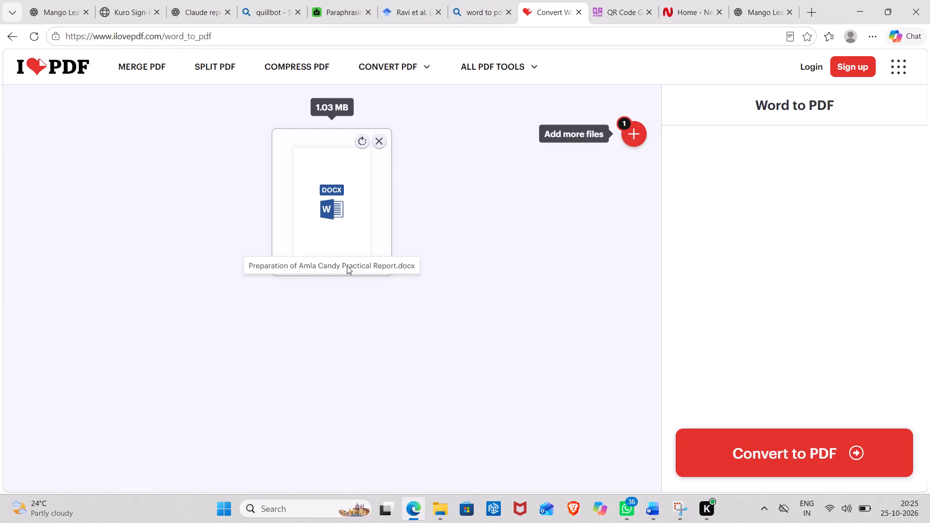
left_click(705, 447)
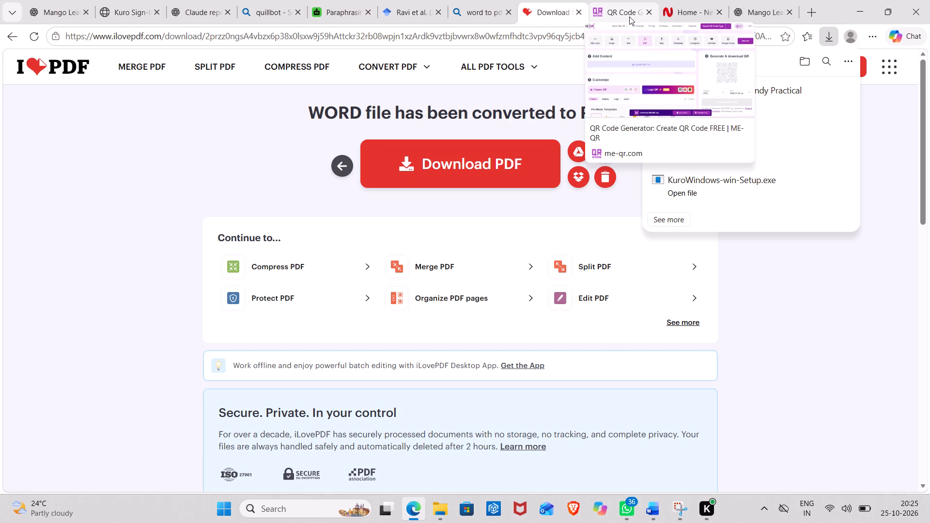
In ME-QR, upload the "Preparation of Amla Candy Practical Report" PDF and download its QR code as a 1000x1000 px PNG.
left_click(629, 16)
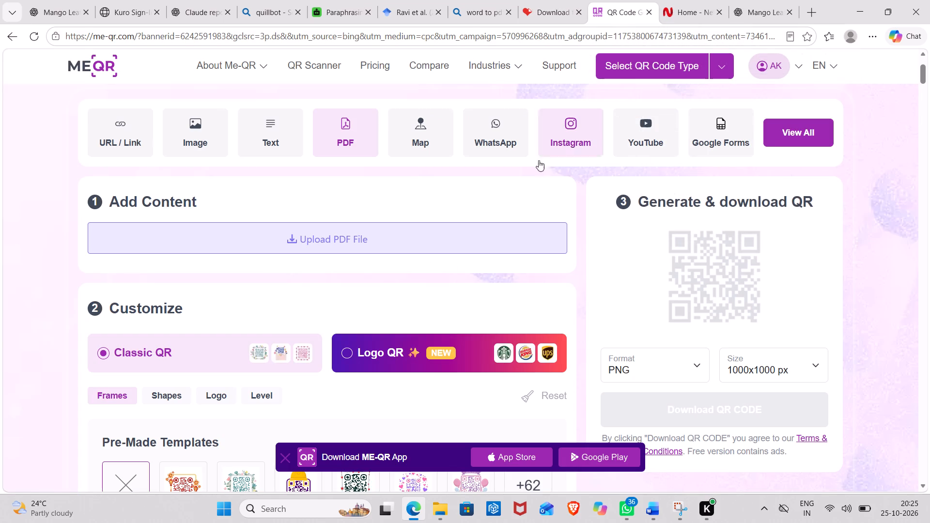
left_click(500, 233)
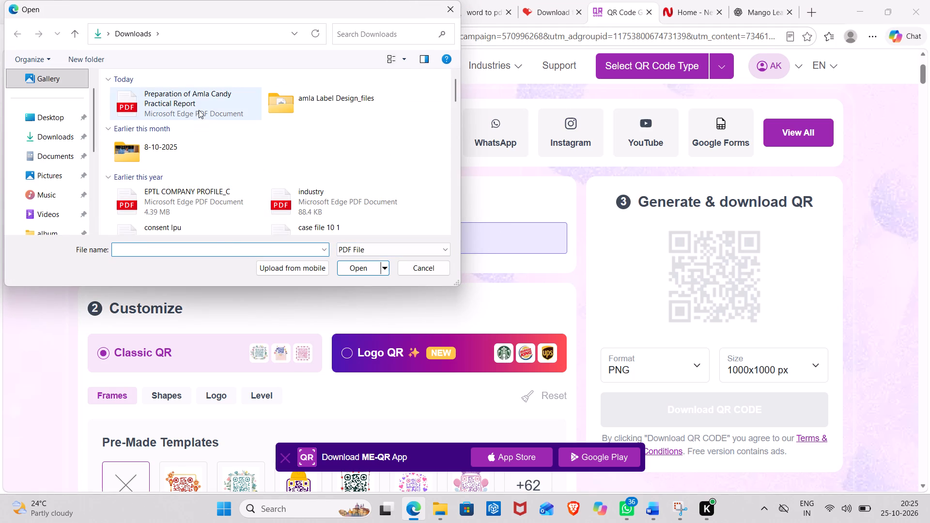
left_click(199, 110)
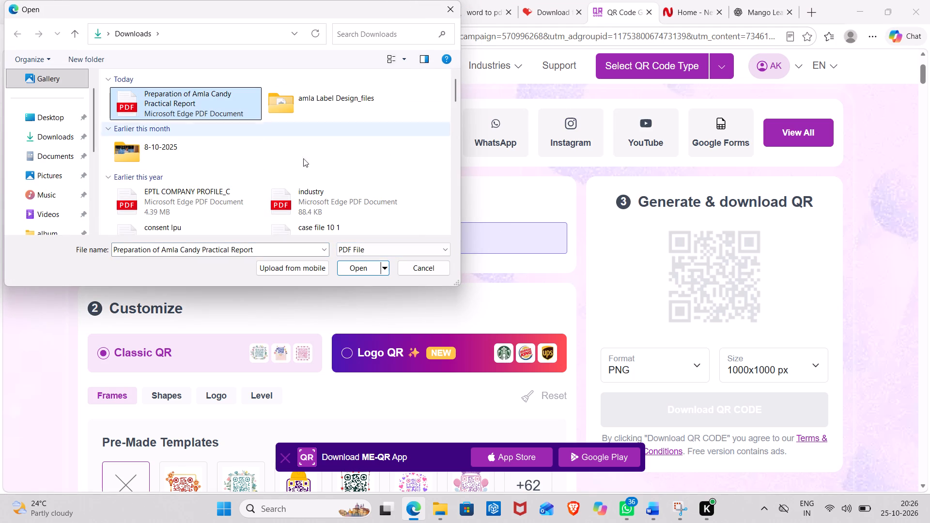
left_click(358, 268)
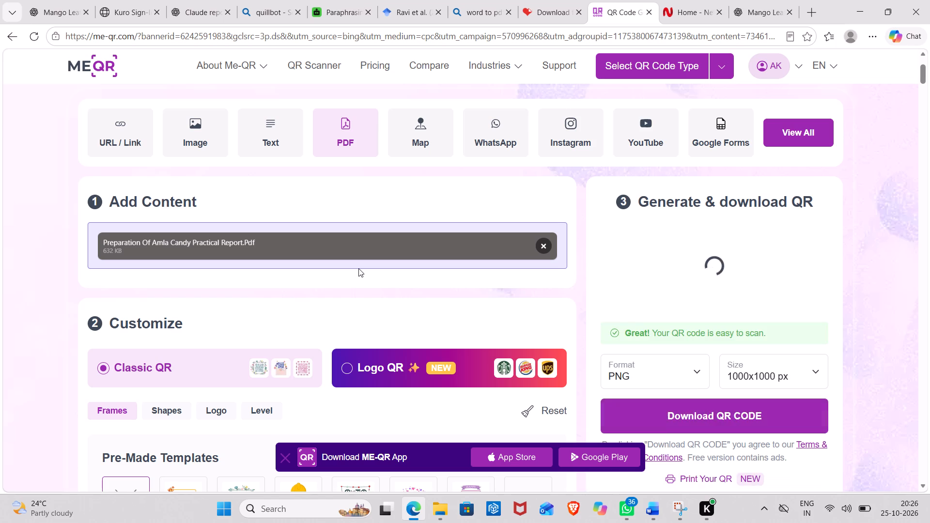
left_click(643, 433)
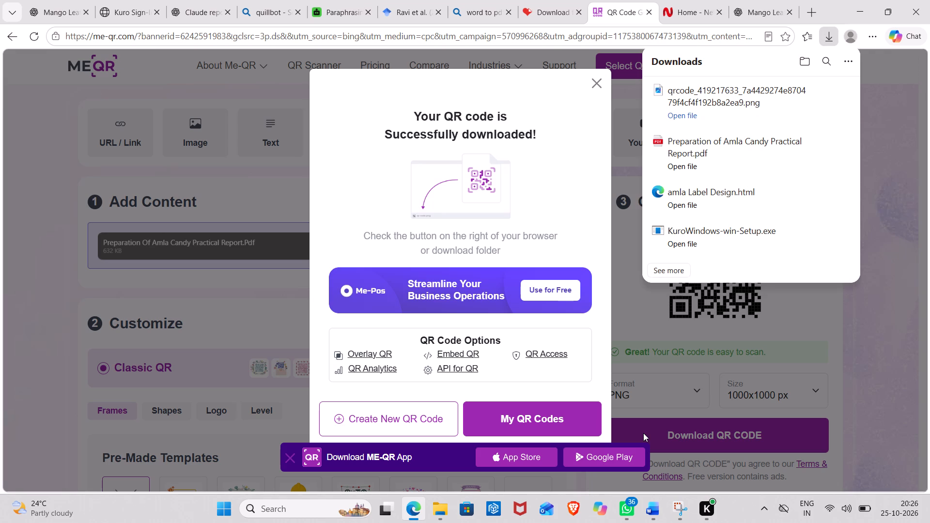
Open the downloaded QR code image in Photos, copy it to the clipboard and minimize the viewer.
left_click(667, 122)
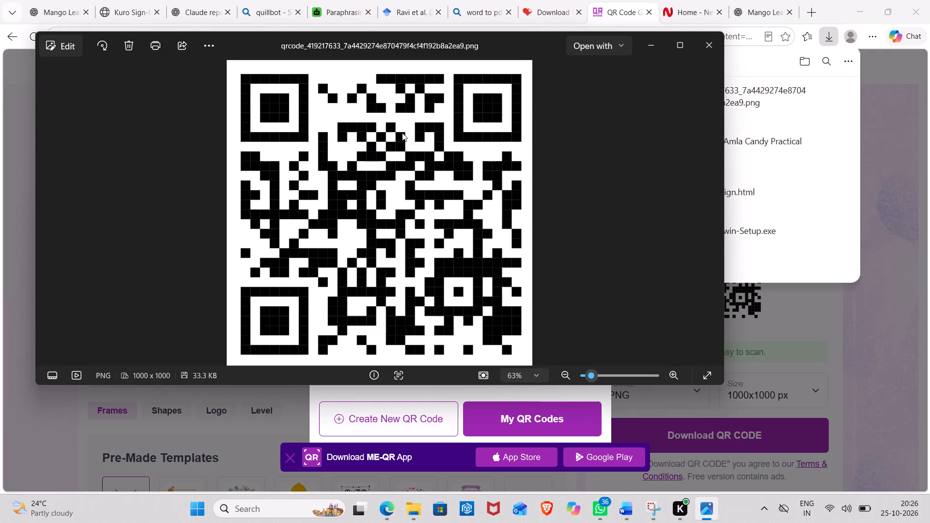
left_click(403, 137)
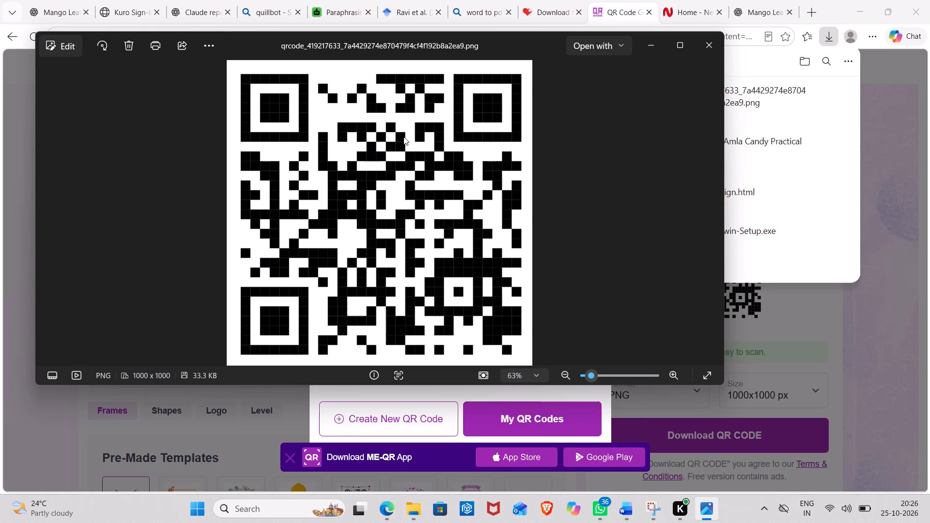
right_click(406, 137)
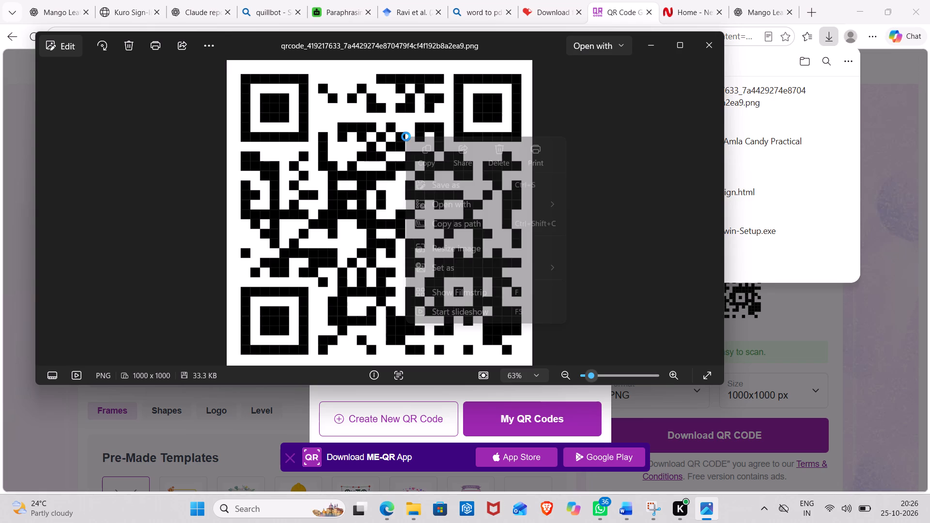
left_click(435, 151)
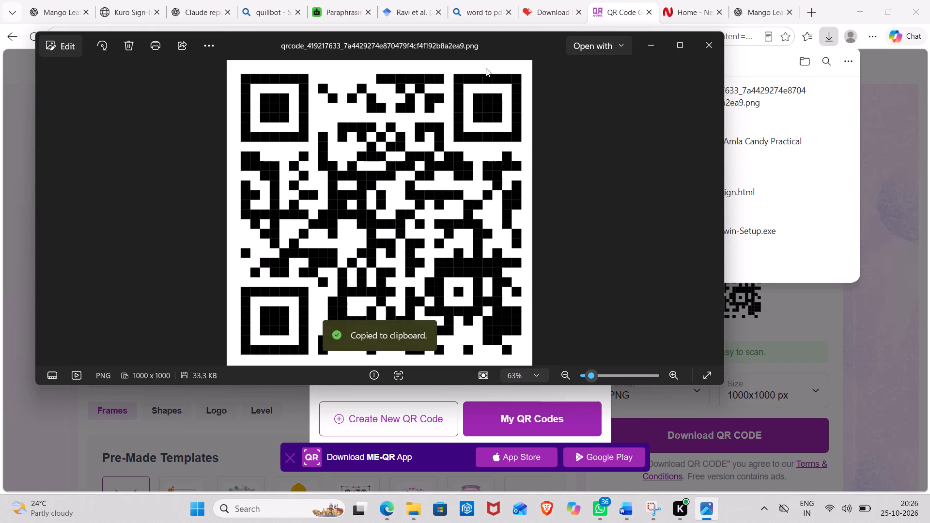
left_click(650, 44)
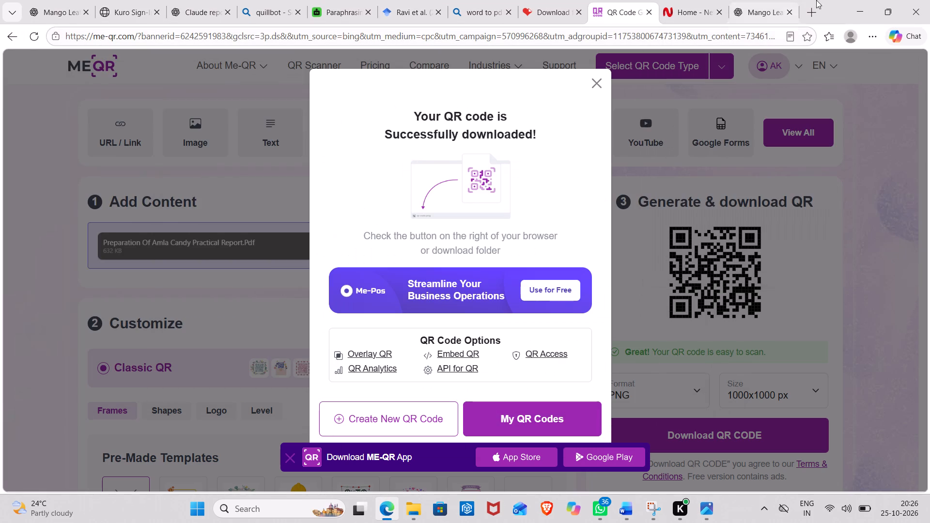
Switch to the amla candy report in Word and paste the QR code on a new line below the last reference.
left_click(870, 0)
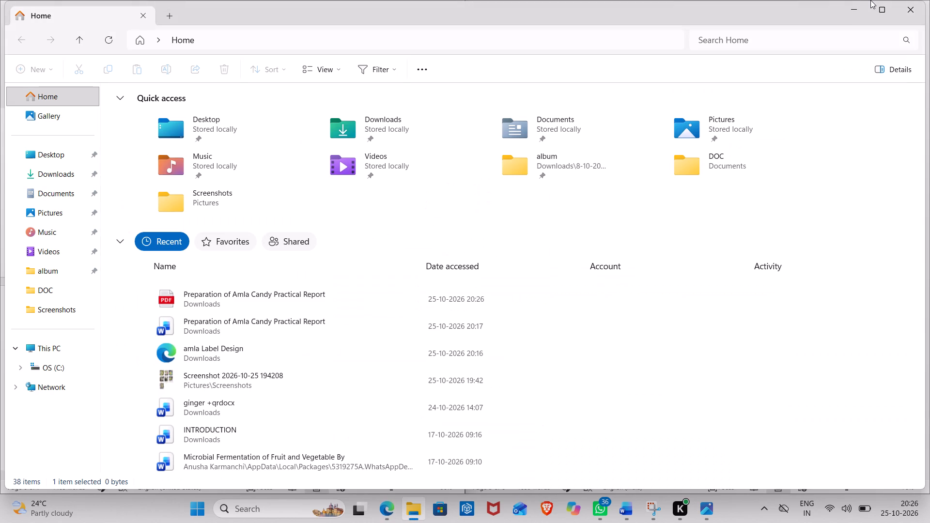
left_click(856, 3)
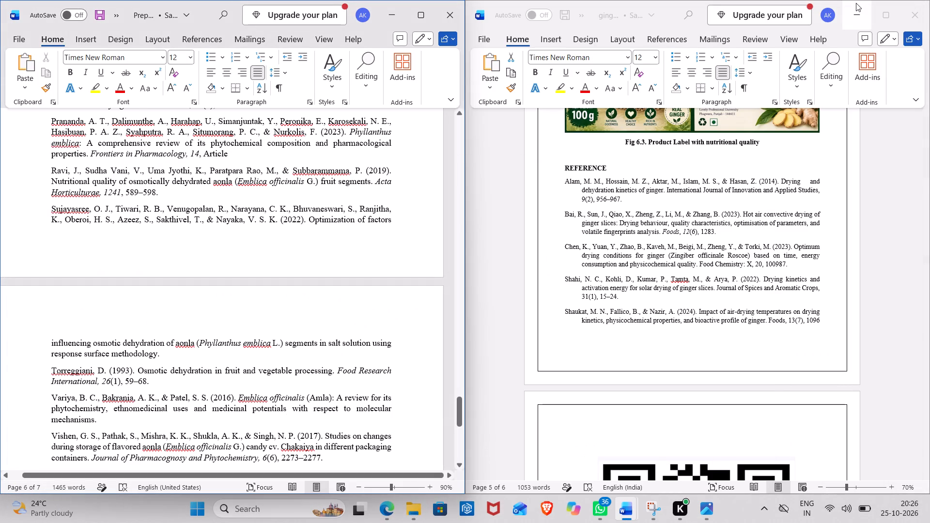
scroll(204, 319, "down", 7)
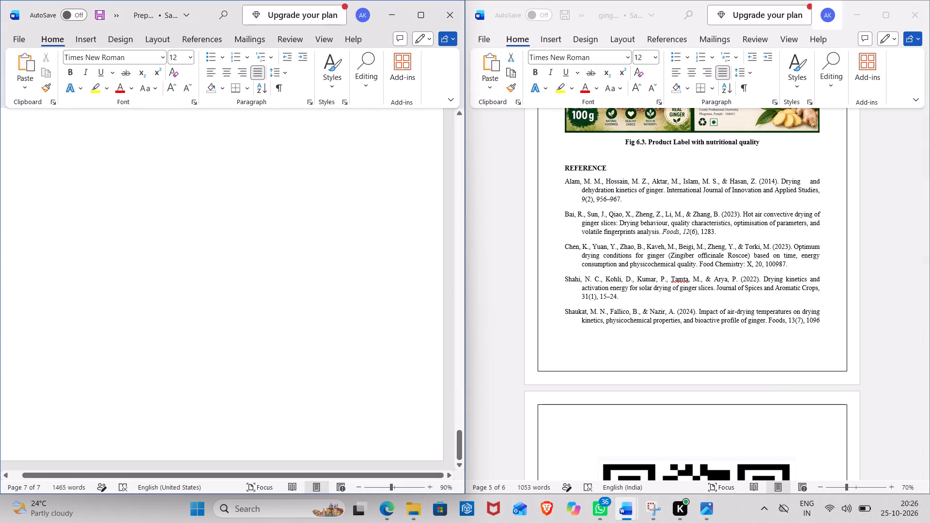
scroll(239, 269, "up", 1)
left_click(321, 193)
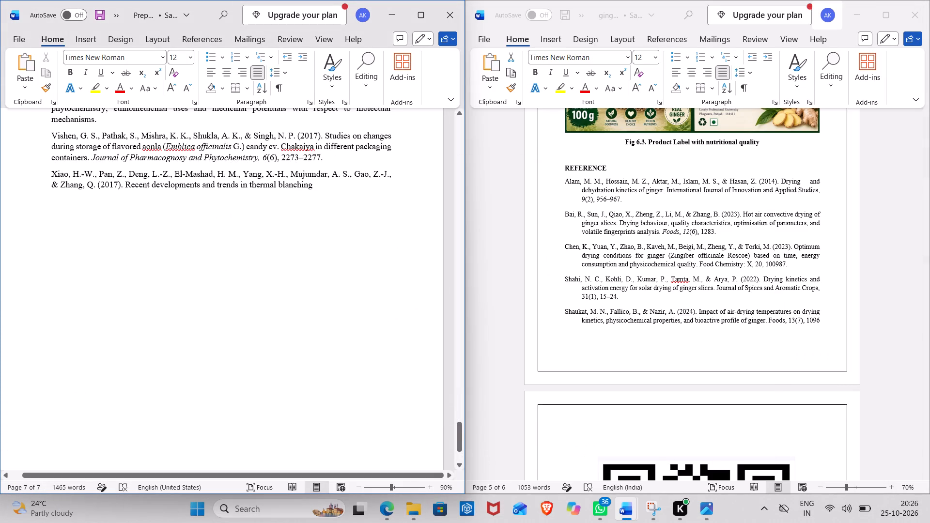
key("Return")
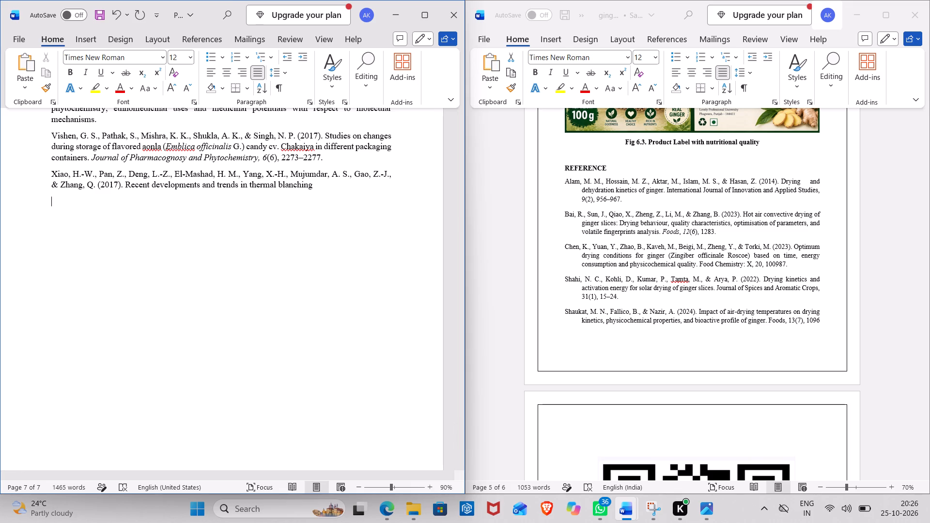
key("ctrl+v")
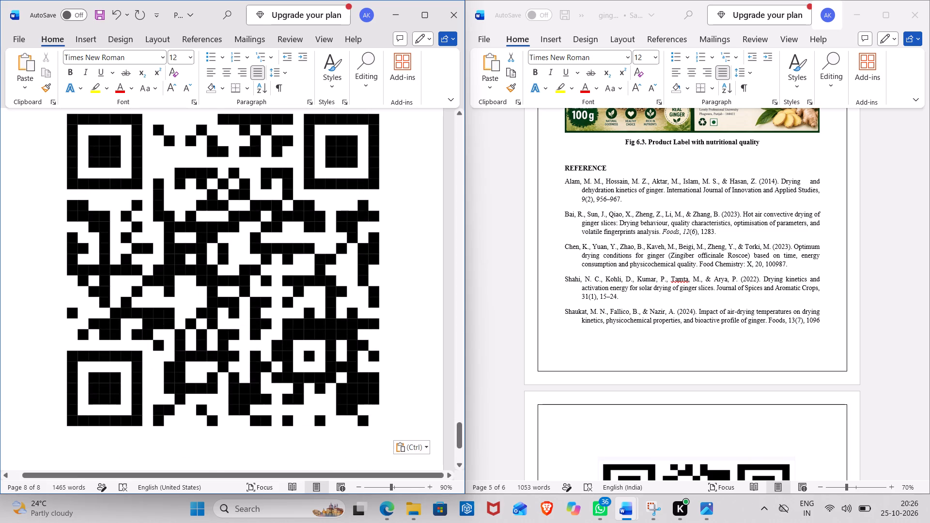
Shrink the pasted QR code proportionally so it fits on page 7 directly beneath the last reference.
left_click(285, 254)
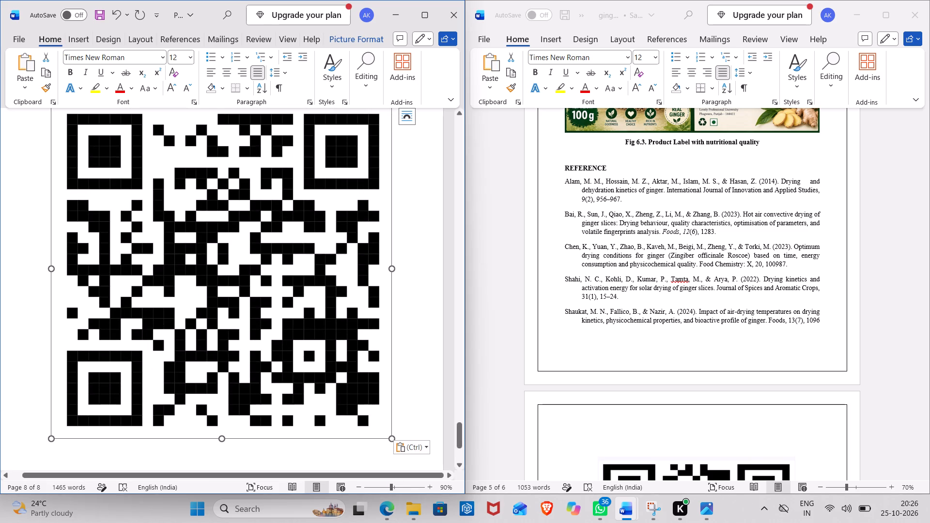
scroll(186, 273, "up", 1)
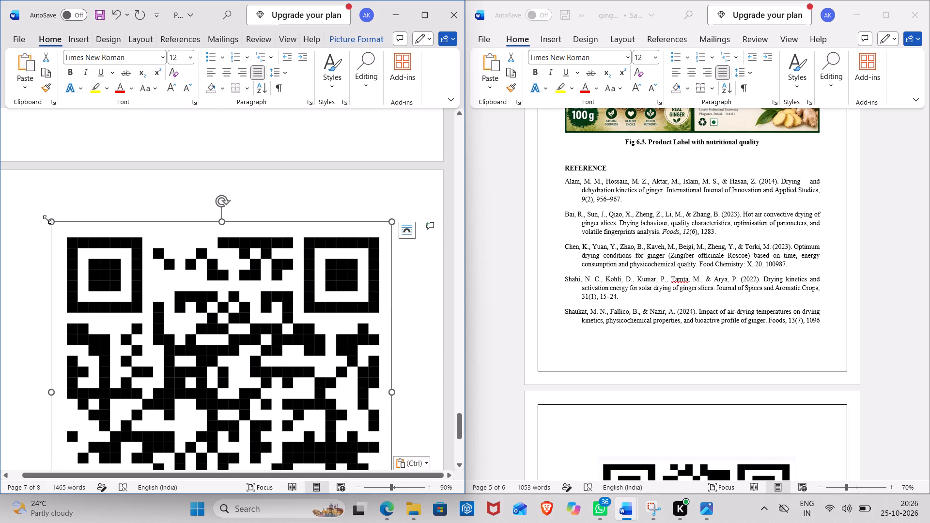
left_click_drag(47, 219, 69, 240)
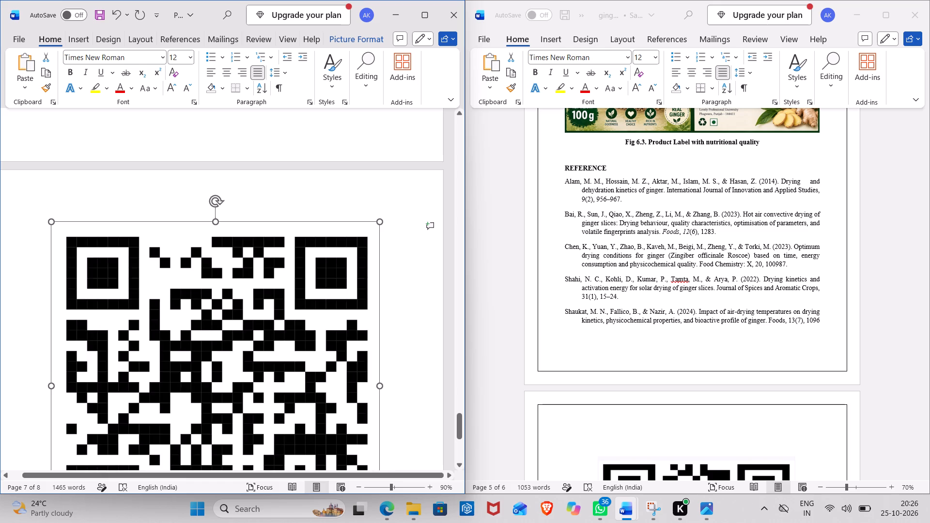
left_click_drag(69, 240, 122, 302)
scroll(122, 302, "up", 1)
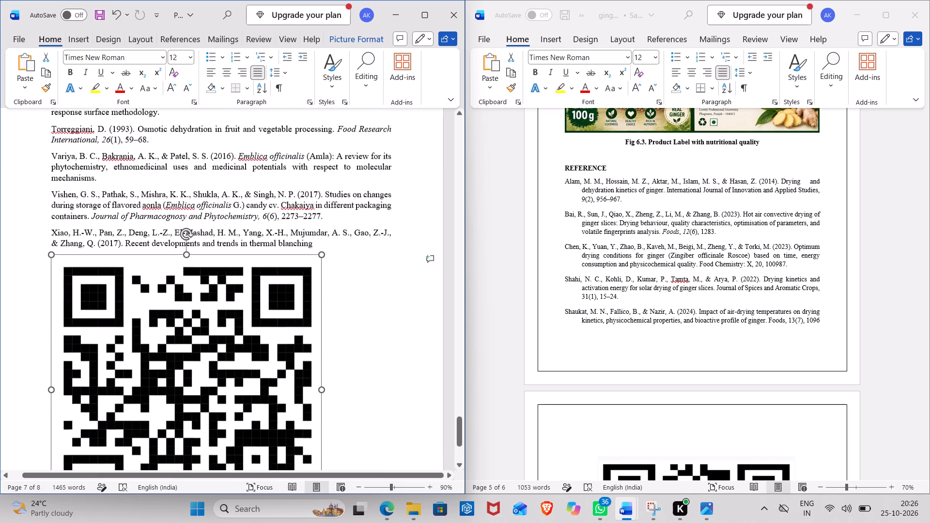
scroll(122, 302, "up", 1)
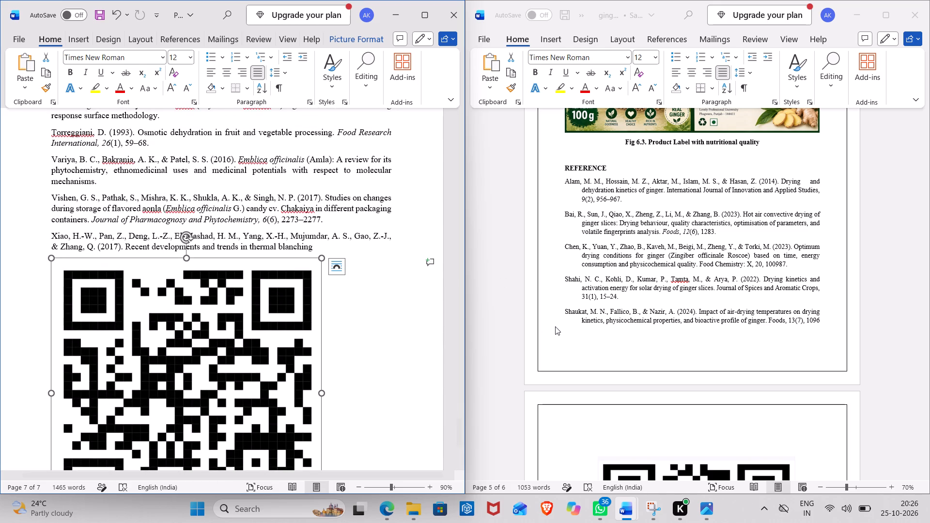
Reduce the QR code's width slightly and its height more, shaping it like the wider-than-tall QR code in the ginger report.
scroll(555, 326, "down", 2)
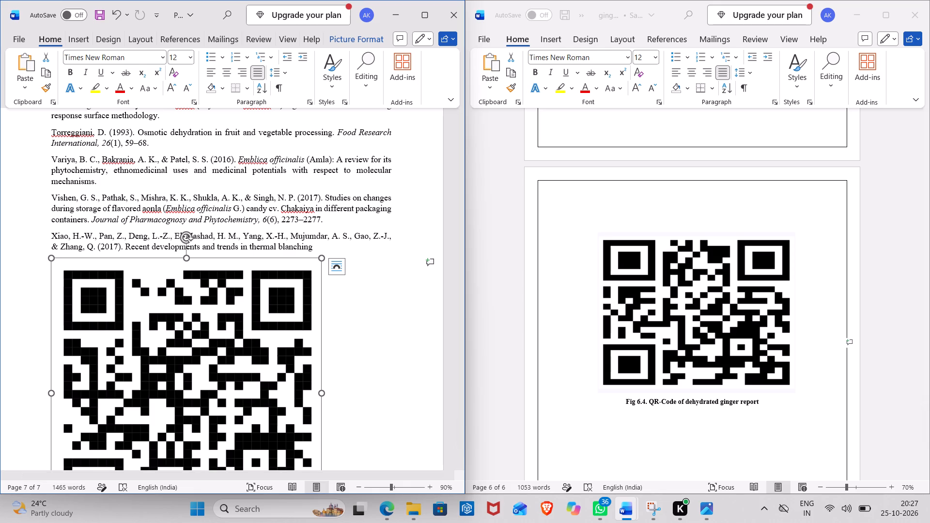
left_click_drag(231, 334, 274, 332)
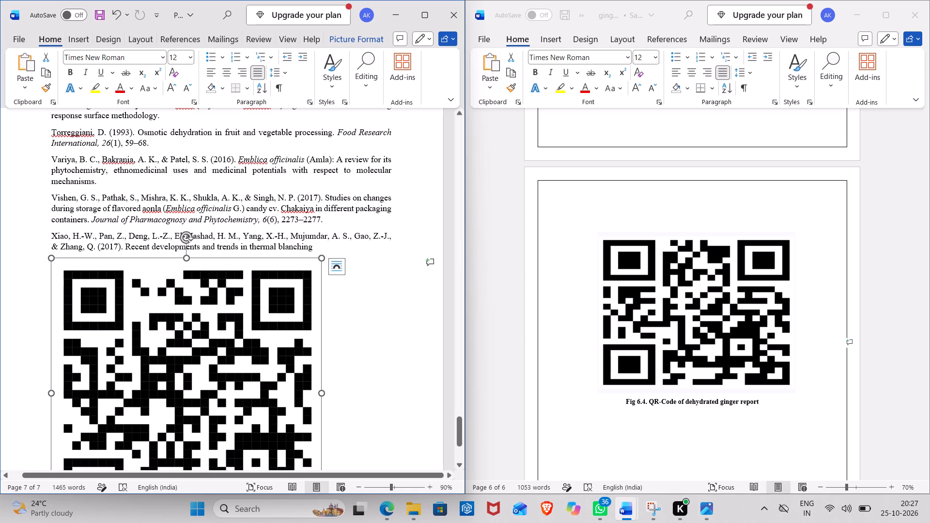
left_click_drag(320, 392, 371, 385)
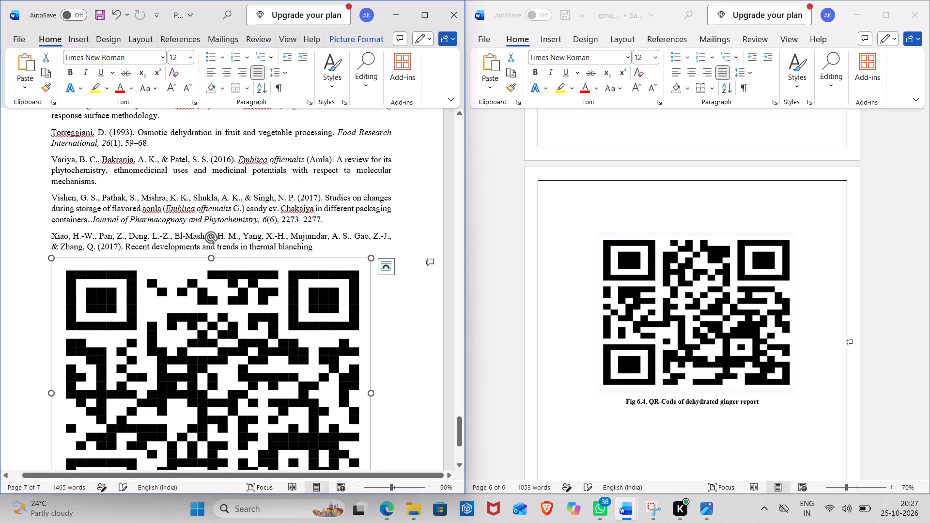
left_click_drag(50, 394, 108, 386)
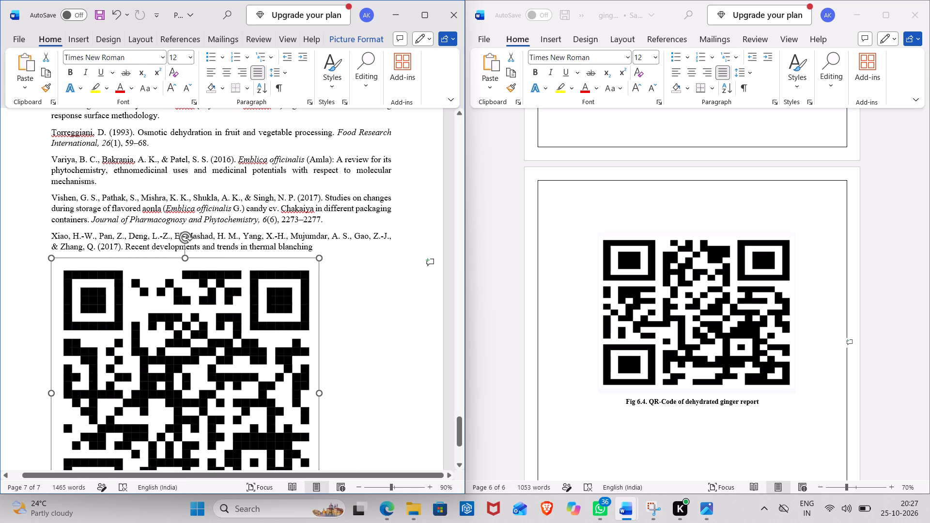
left_click_drag(108, 386, 113, 386)
scroll(155, 371, "down", 10)
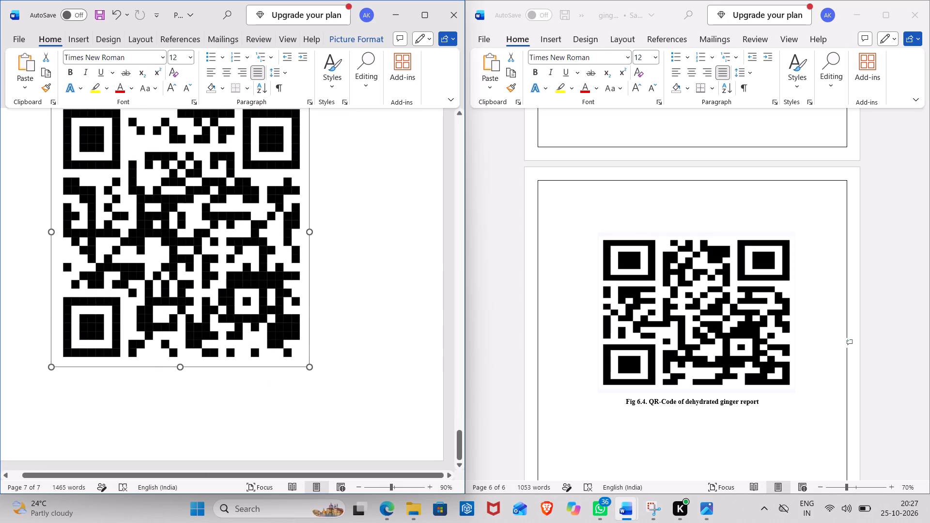
scroll(178, 369, "right", 1)
left_click_drag(178, 369, 181, 305)
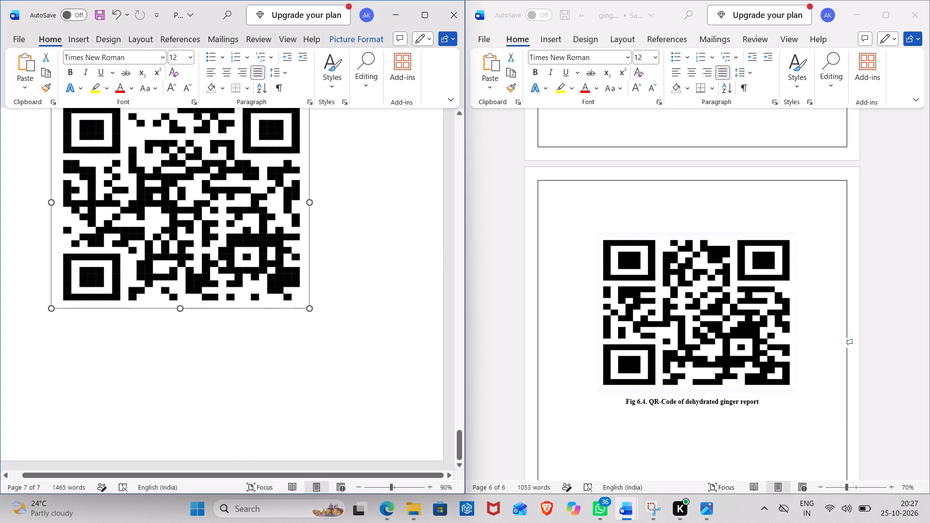
left_click_drag(181, 305, 181, 304)
scroll(196, 247, "up", 7)
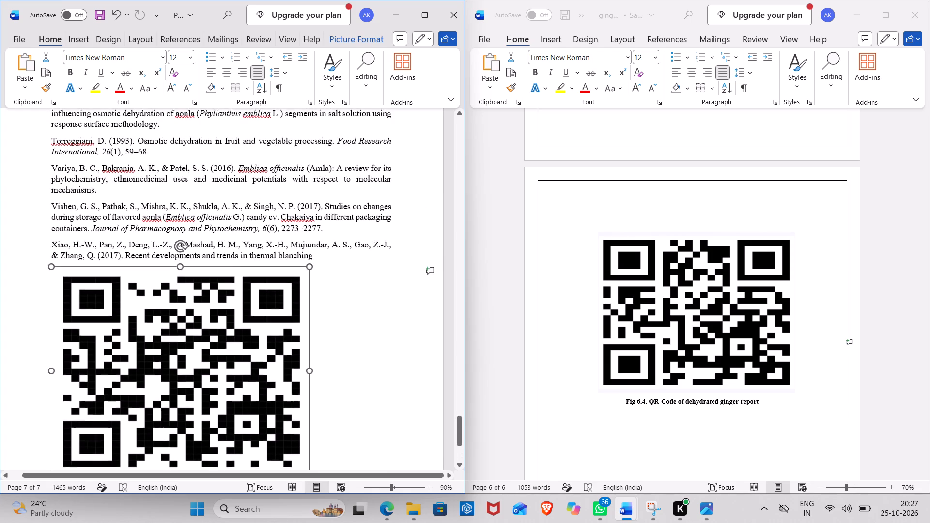
scroll(196, 247, "up", 1)
scroll(196, 247, "down", 1)
scroll(196, 247, "up", 1)
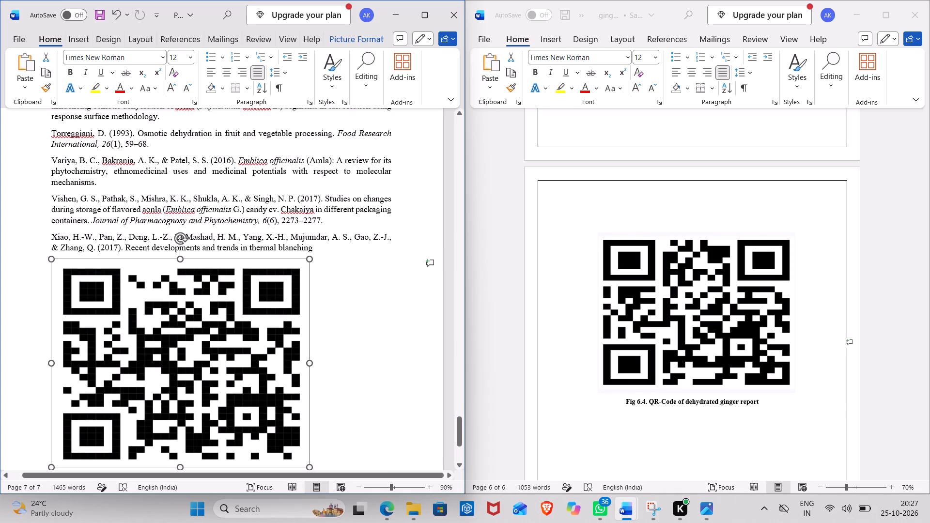
Cut the QR code and paste it back on the same line after a run of leading spaces, roughly centring it on the page.
left_click(160, 286)
key("ctrl+x")
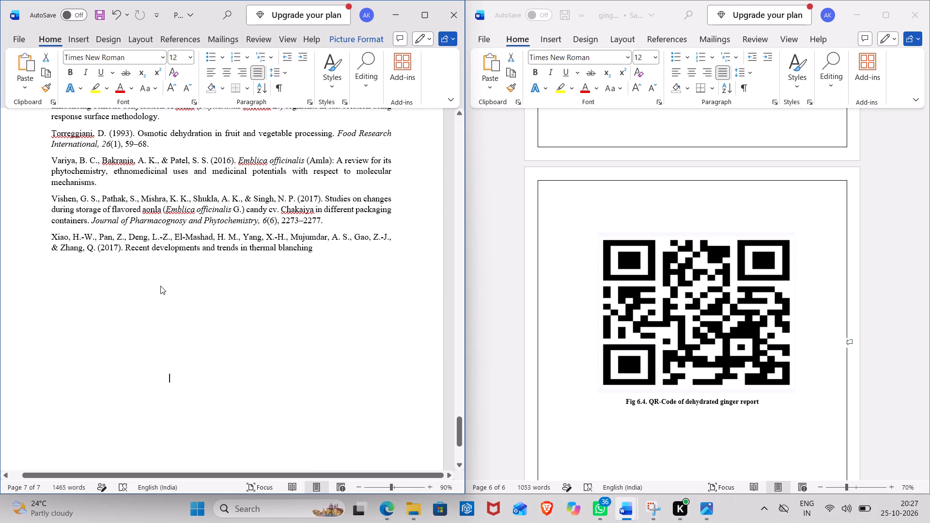
key("space")
key("space")
key("space")
key("space")
key("space")
key("space")
key("space")
key("space")
key("space")
key("space")
key("space")
key("space")
key("space")
key("space")
key("space")
key("space")
key("space")
key("space")
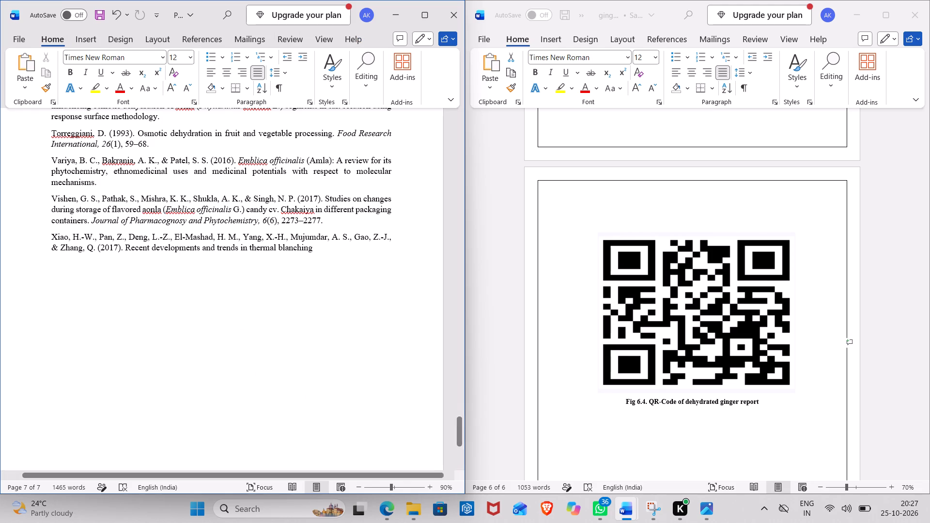
key("space")
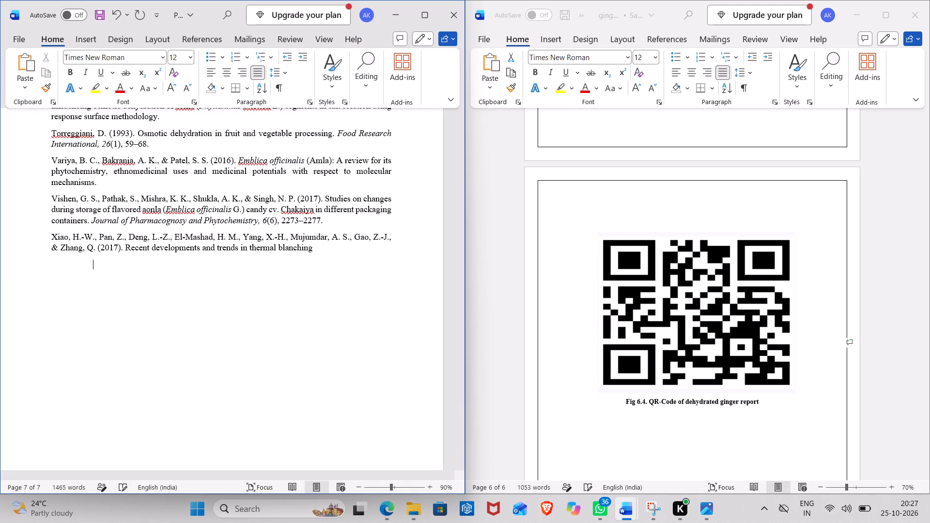
key("space")
key("space")
key("space")
key("ctrl+v")
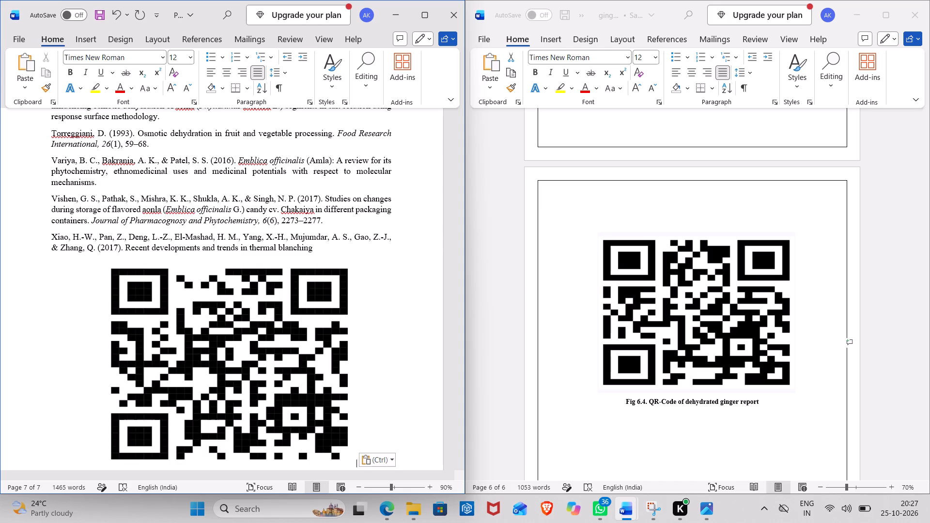
Start a caption on a new line below the QR code with "Fig 12.3.", continuing the numbering from the product label figure.
scroll(122, 282, "down", 1)
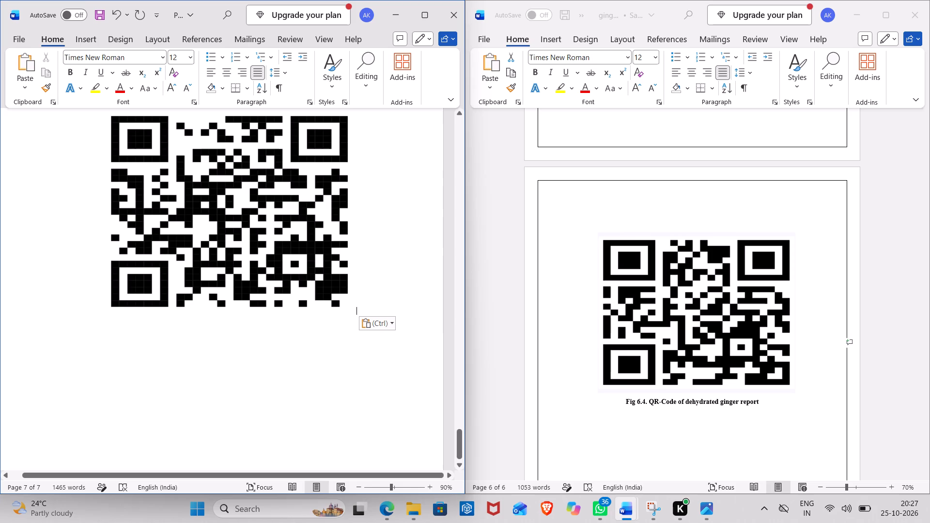
key("Return")
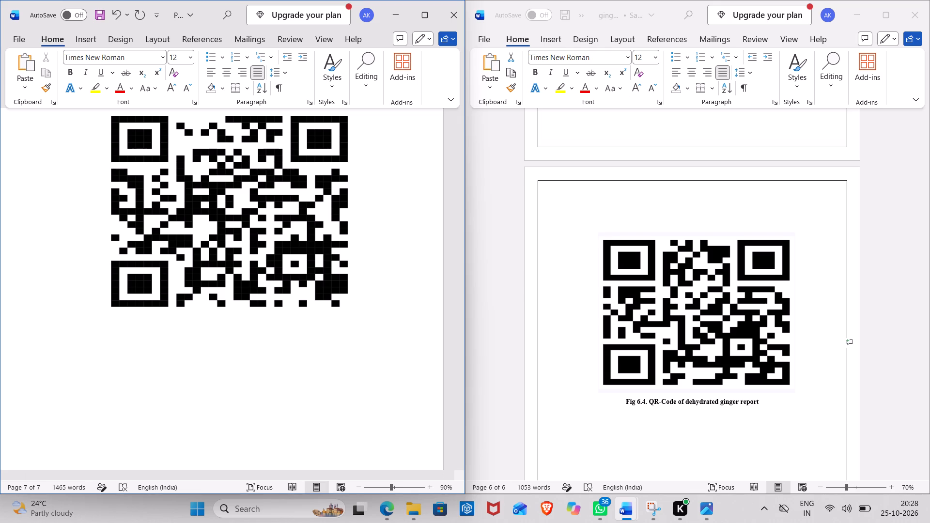
key("shift+f")
type("ig")
type("12")
key("BackSpace")
key("BackSpace")
key("space")
type("12")
key("period")
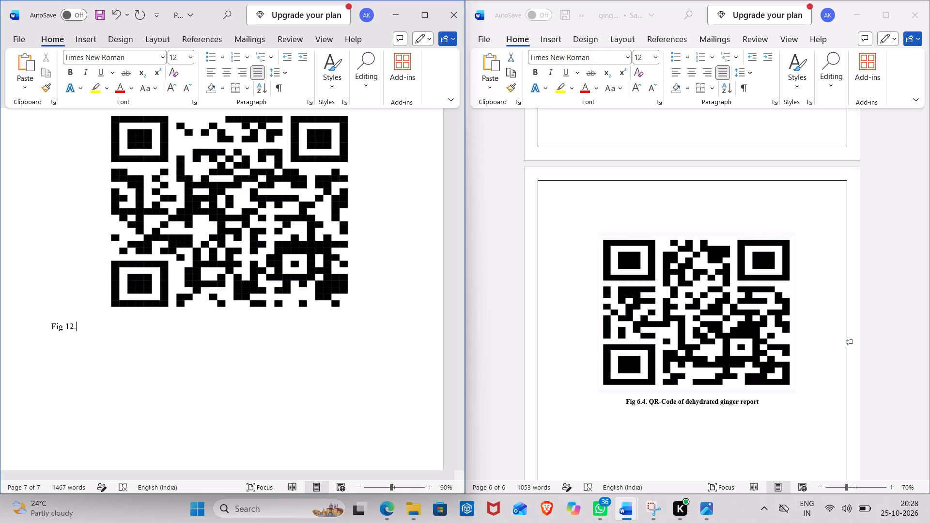
scroll(371, 276, "up", 6)
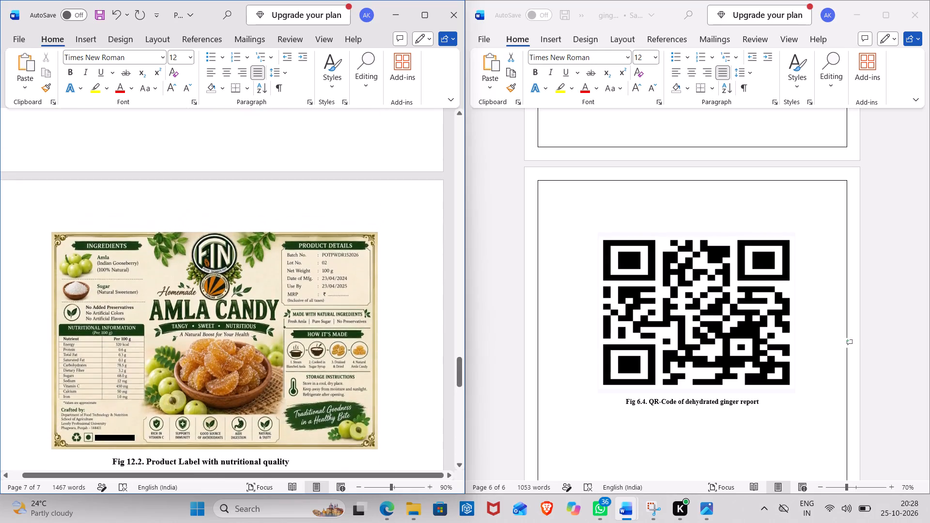
scroll(371, 276, "down", 8)
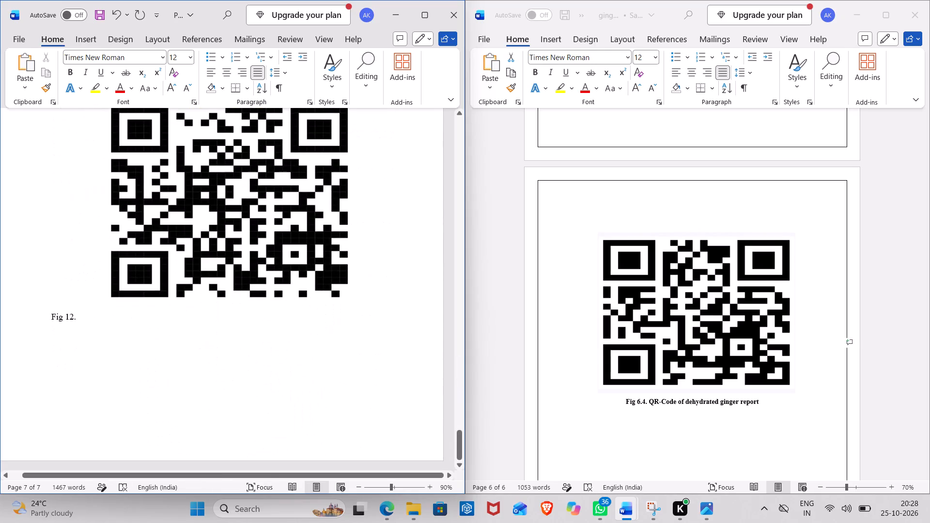
type("3.")
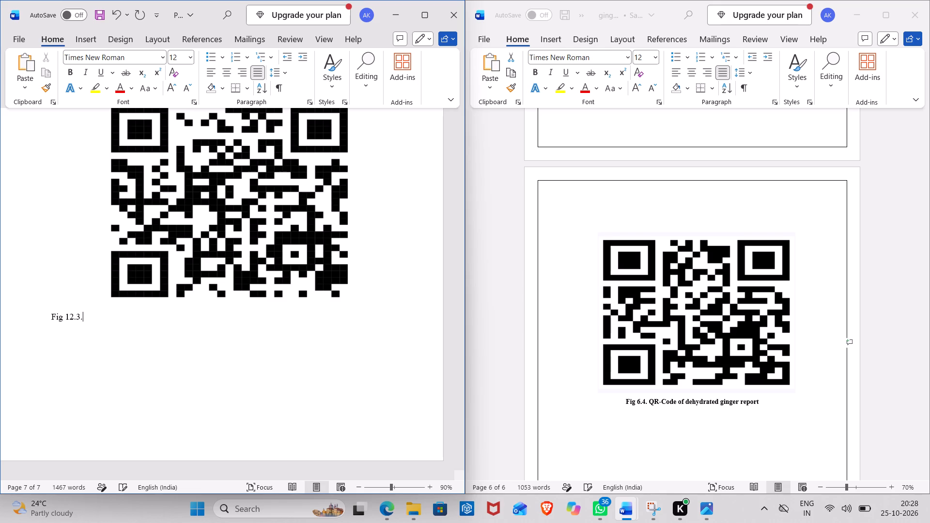
key("space")
Continue the caption after the figure number with "QR-Code of", following the wording of the ginger report's caption.
key("shift+q")
key("shift+r")
key("shift+underscore")
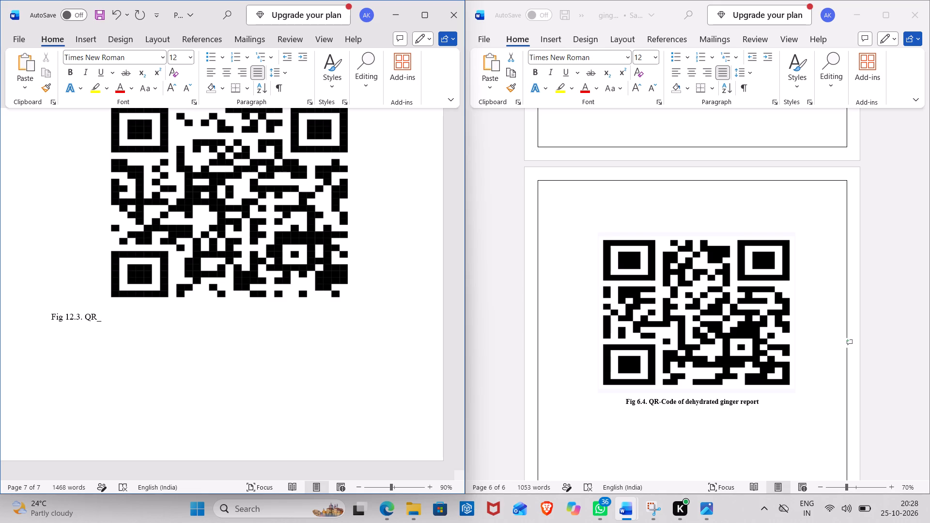
key("BackSpace")
key("minus")
type("Code")
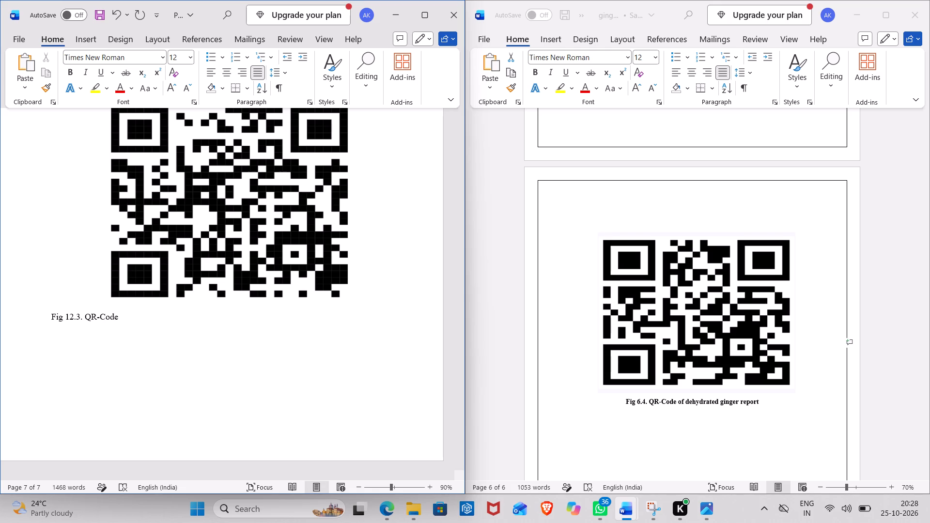
key("space")
type("of")
key("space")
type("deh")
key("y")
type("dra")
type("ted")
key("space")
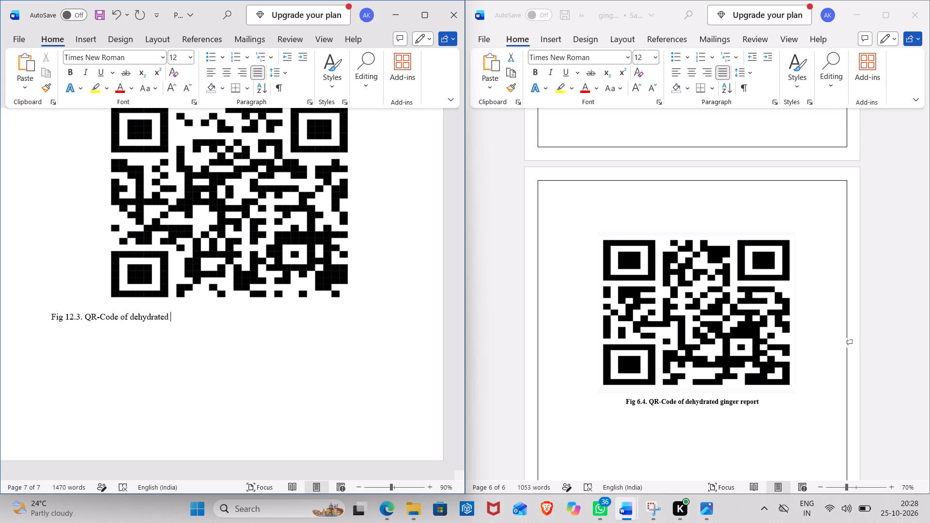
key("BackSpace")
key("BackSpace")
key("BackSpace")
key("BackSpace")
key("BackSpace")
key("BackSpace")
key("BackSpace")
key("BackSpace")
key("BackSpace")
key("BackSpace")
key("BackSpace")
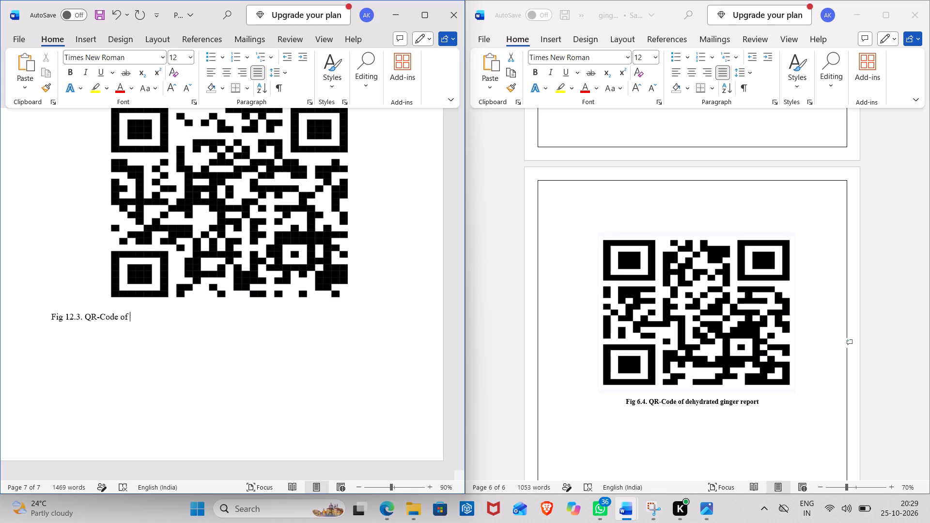
Complete the caption's wording with "amla candy".
key("a")
type("mla")
key("space")
type("candy")
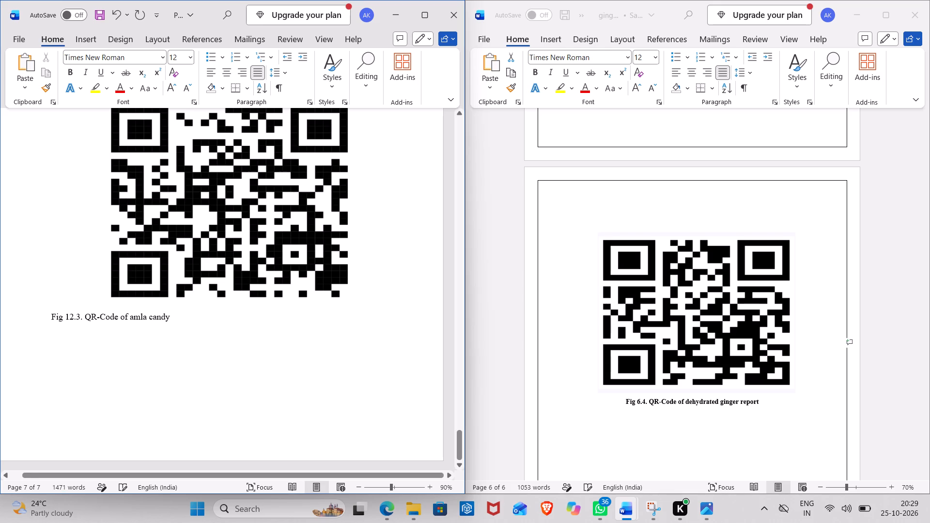
Insert leading spaces before the "Fig 12.3." caption so it sits centred beneath the QR code.
left_click(48, 316)
key("space")
key("space")
key("space")
key("space")
key("space")
key("space")
key("space")
key("space")
key("space")
key("space")
key("space")
key("space")
key("space")
key("space")
key("space")
key("space")
key("space")
key("space")
key("space")
key("space")
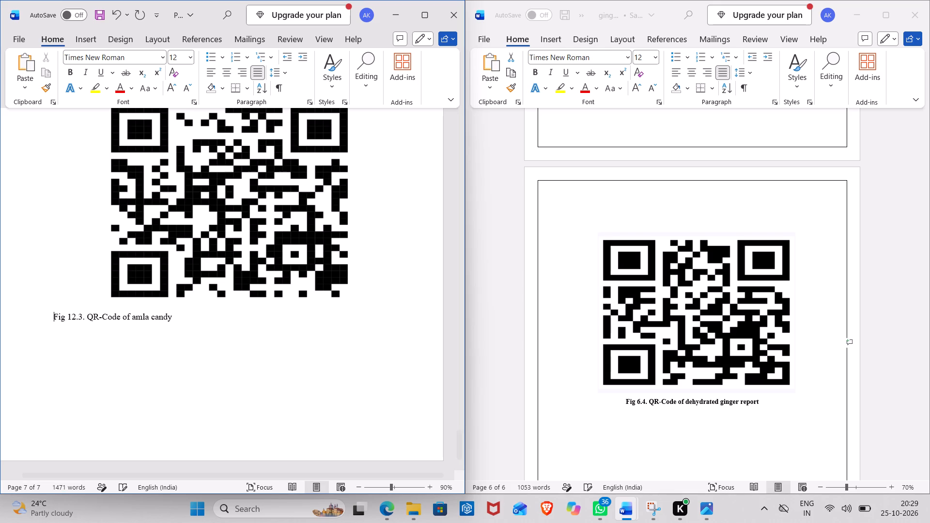
key("space")
key("space")
key("space")
key("space")
key("space")
key("space")
key("space")
key("space")
key("space")
key("space")
key("space")
key("space")
key("space")
key("space")
key("space")
key("space")
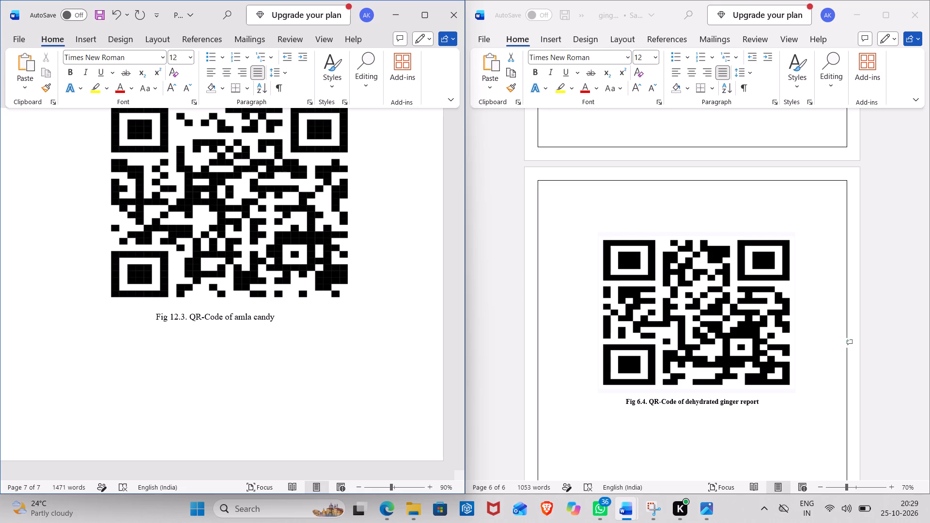
Make the "Fig 12.3. QR-Code of amla candy" caption bold, matching the ginger report's caption.
left_click(157, 316)
left_click_drag(157, 316, 277, 318)
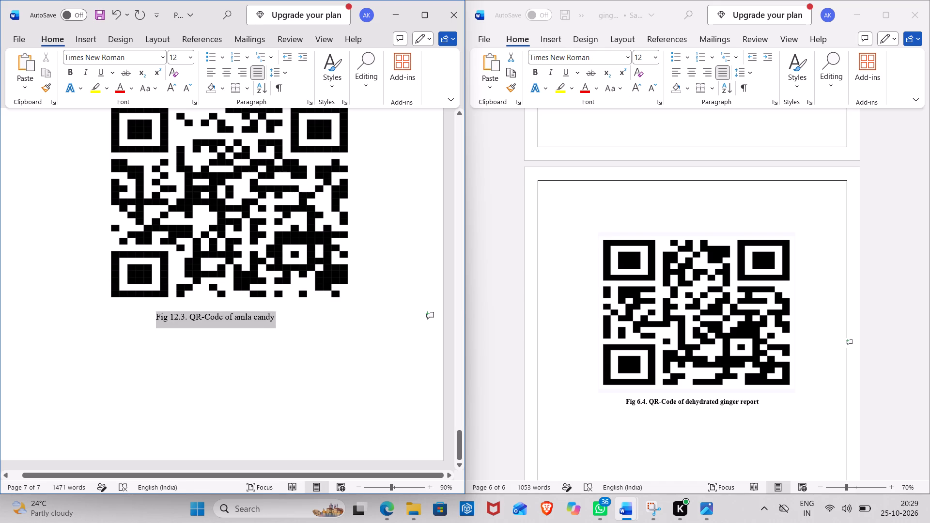
left_click_drag(277, 318, 278, 319)
double_click(285, 305)
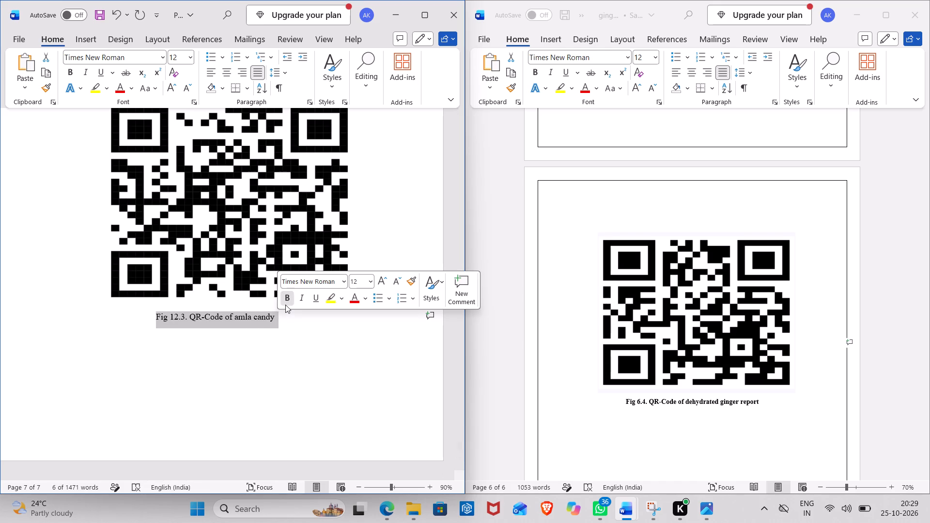
left_click(285, 305)
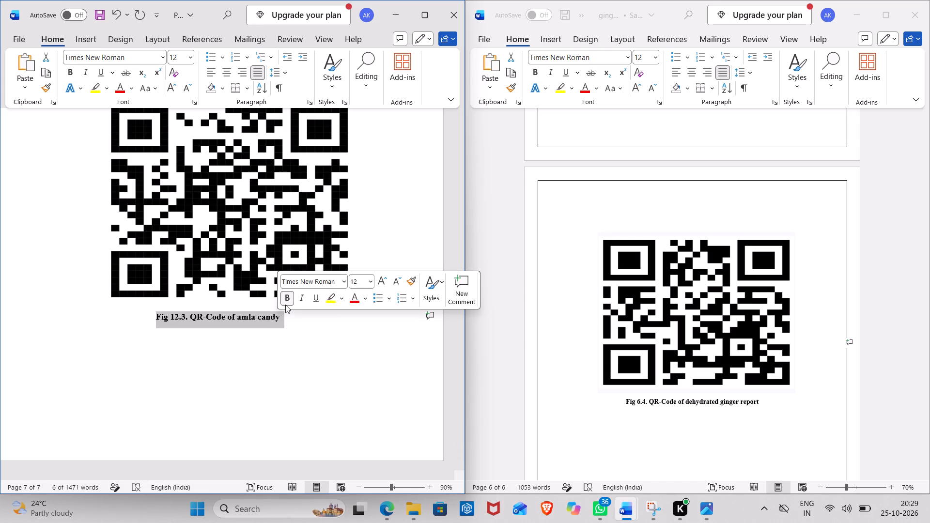
left_click(292, 367)
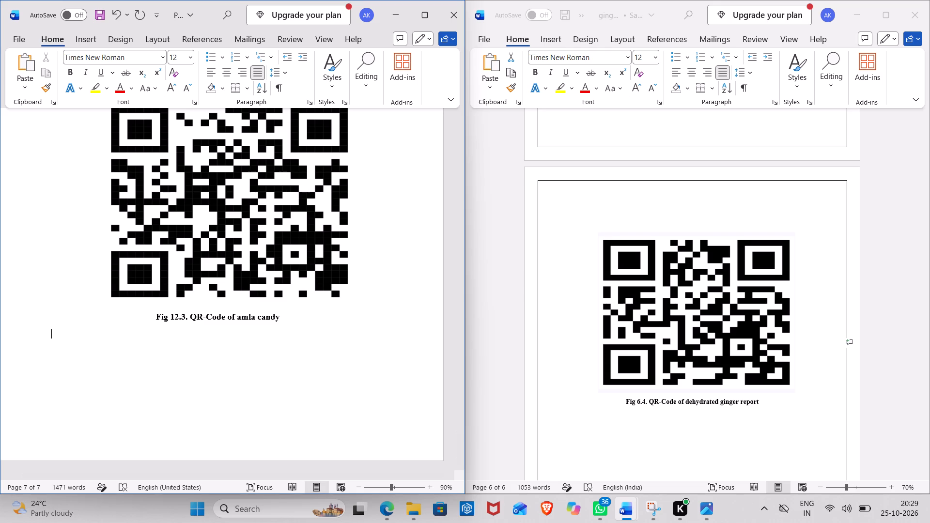
Check the amla candy report's closing pages, from the QR code back through the references, product label, cost table and conclusion.
scroll(292, 367, "up", 3)
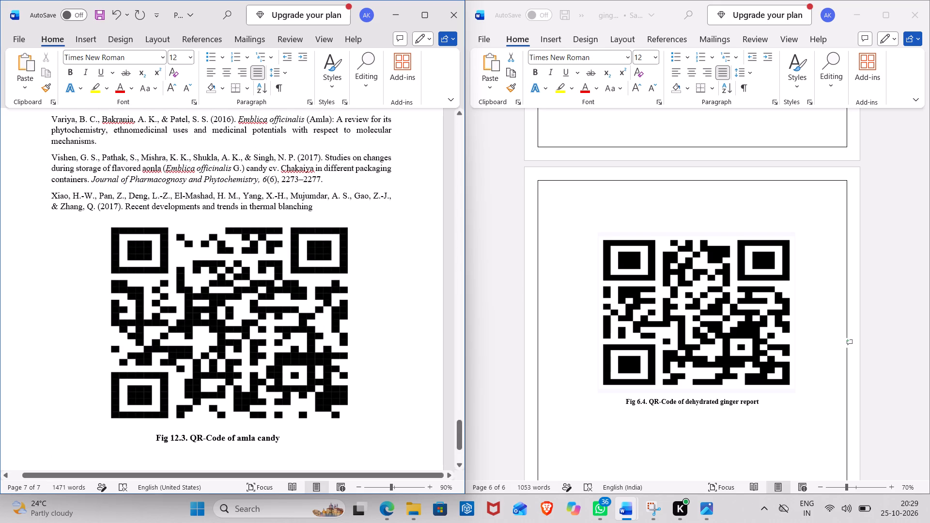
scroll(292, 367, "up", 3)
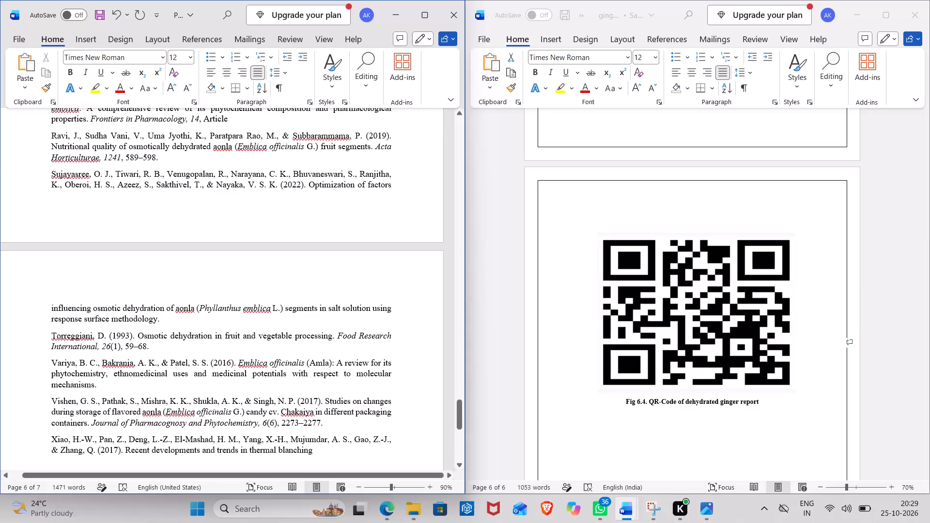
scroll(292, 367, "up", 2)
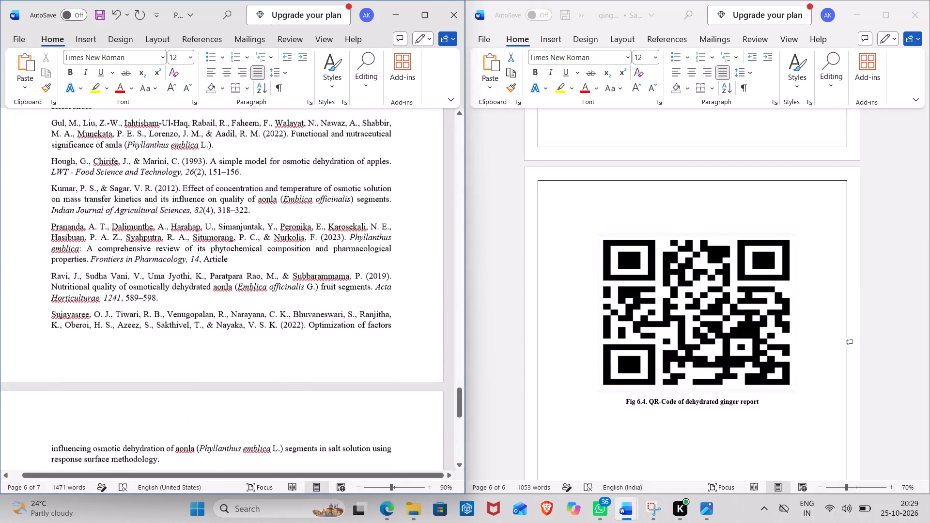
scroll(292, 367, "up", 1)
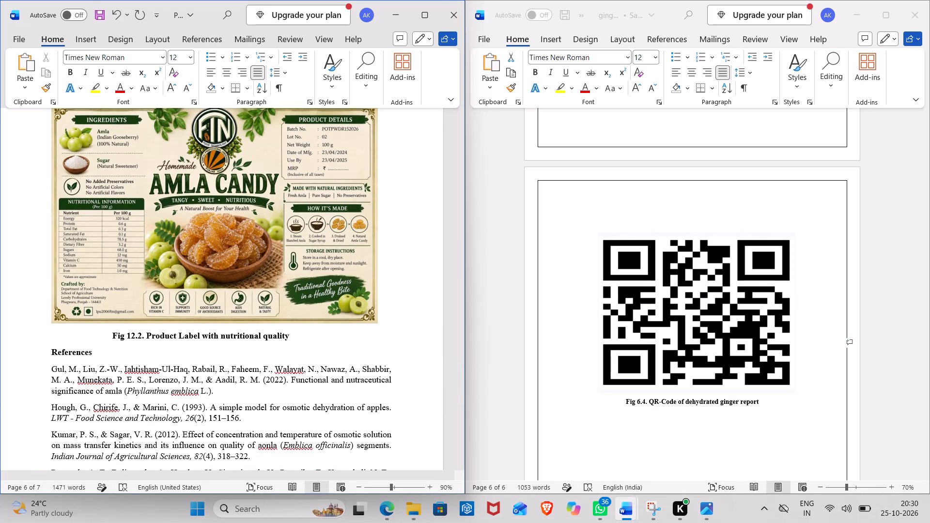
scroll(292, 367, "up", 6)
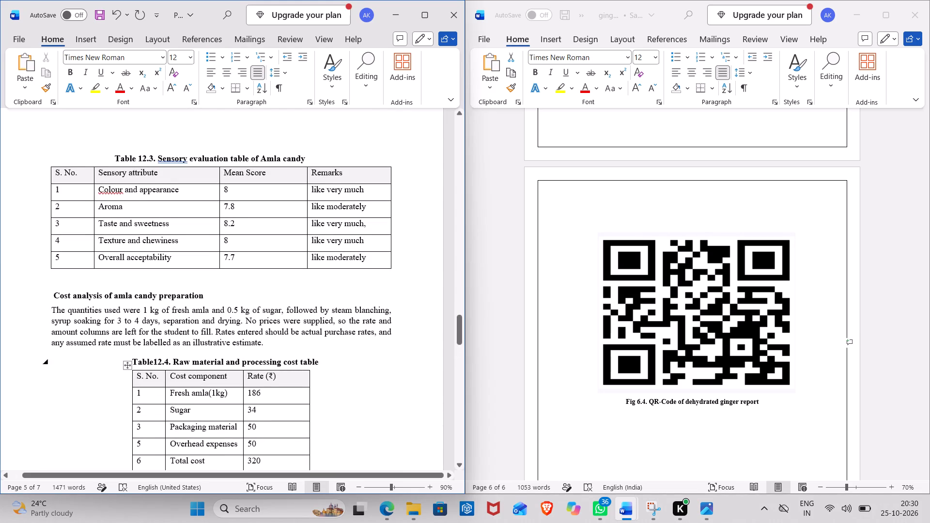
scroll(292, 367, "down", 6)
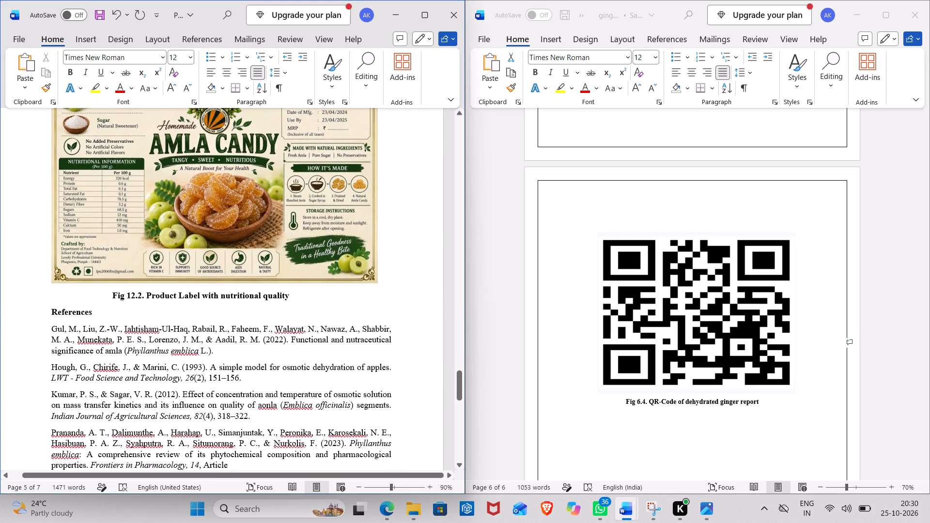
scroll(292, 367, "down", 4)
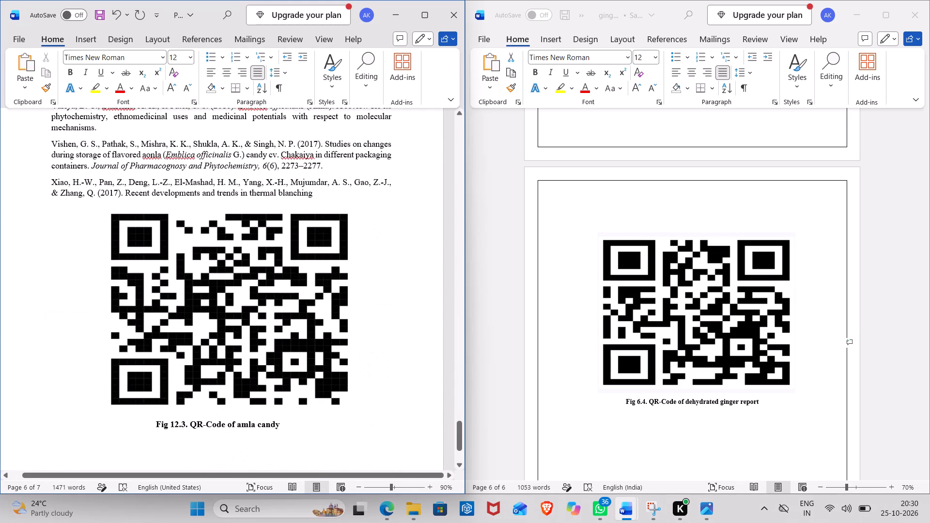
scroll(292, 367, "up", 3)
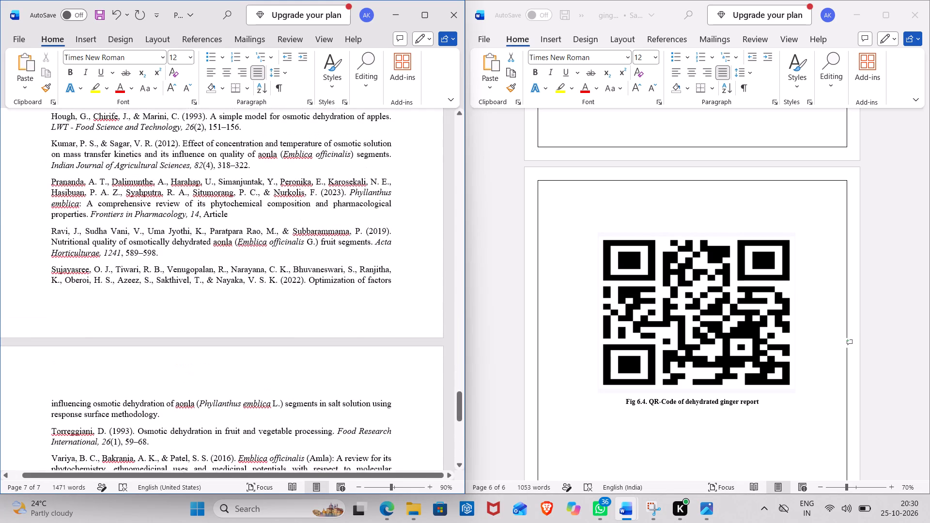
scroll(292, 367, "up", 5)
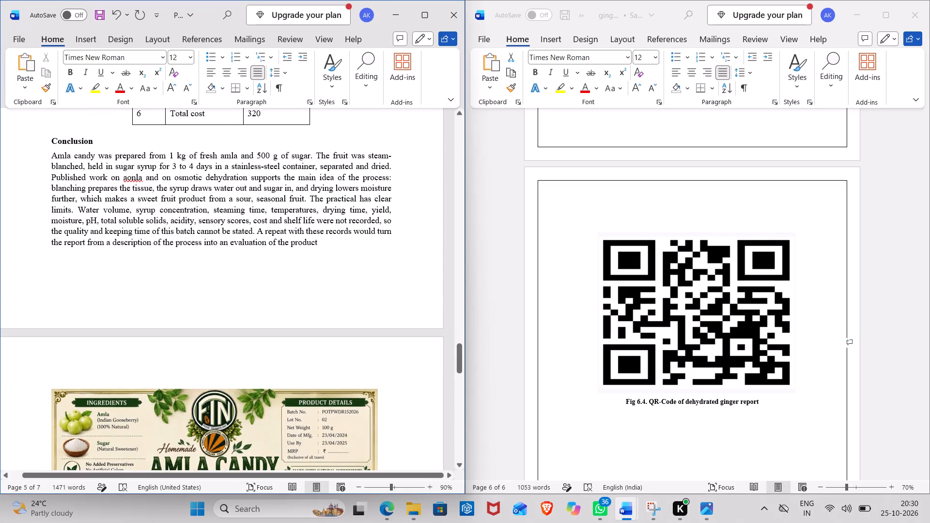
Review the earlier pages, from the sensory evaluation back through the pictorial flow-sheet, methodology and equipment table to the review of literature.
scroll(292, 367, "up", 3)
scroll(268, 305, "up", 4)
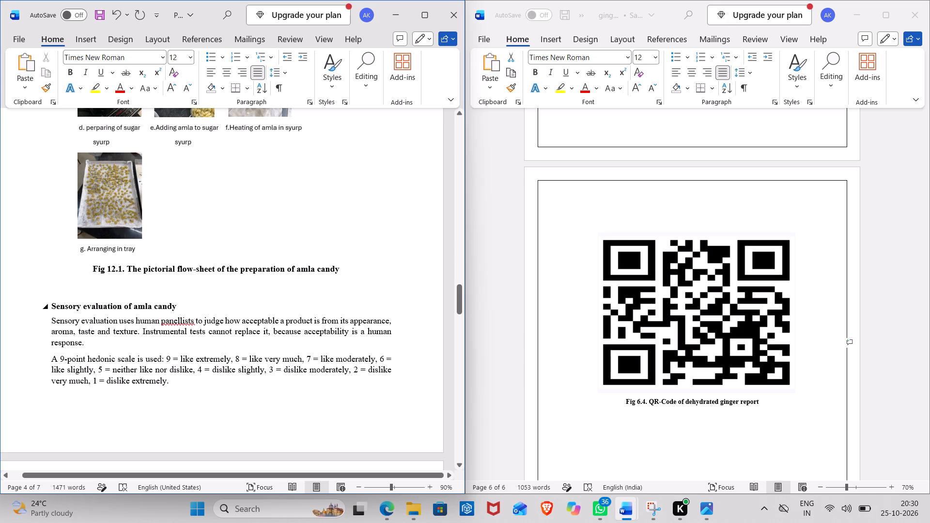
scroll(268, 305, "up", 1)
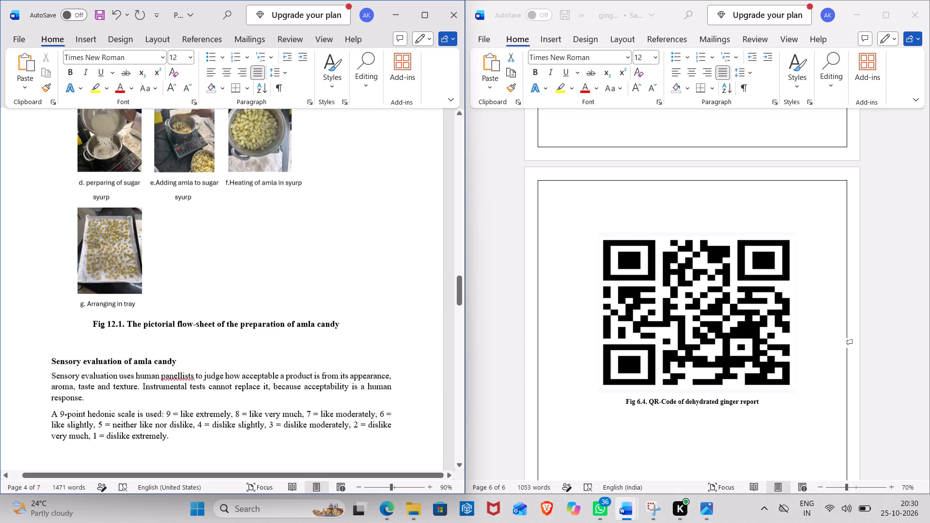
scroll(268, 305, "up", 5)
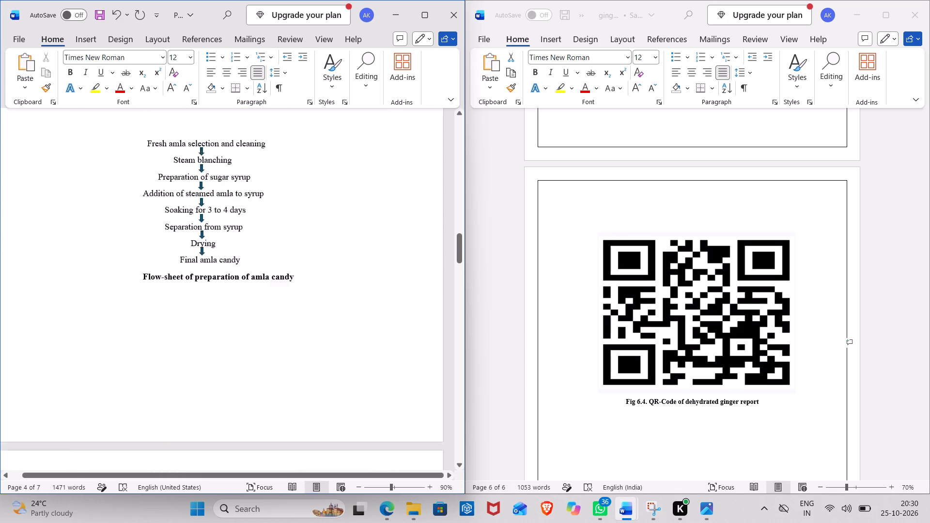
scroll(268, 305, "up", 5)
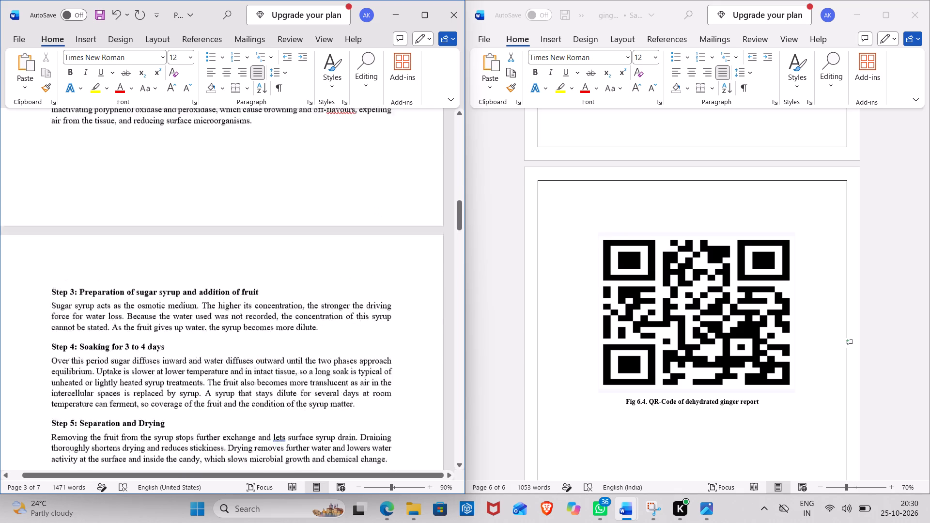
scroll(268, 305, "up", 2)
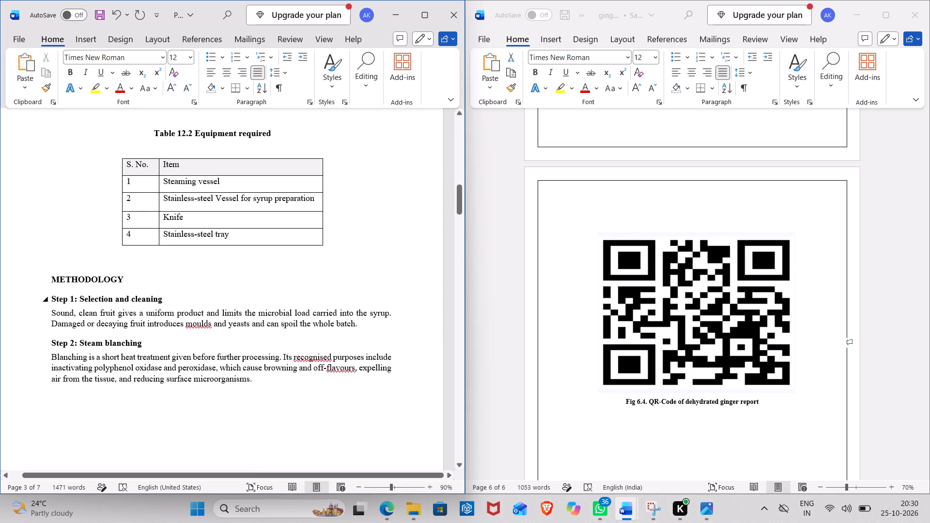
scroll(268, 305, "up", 1)
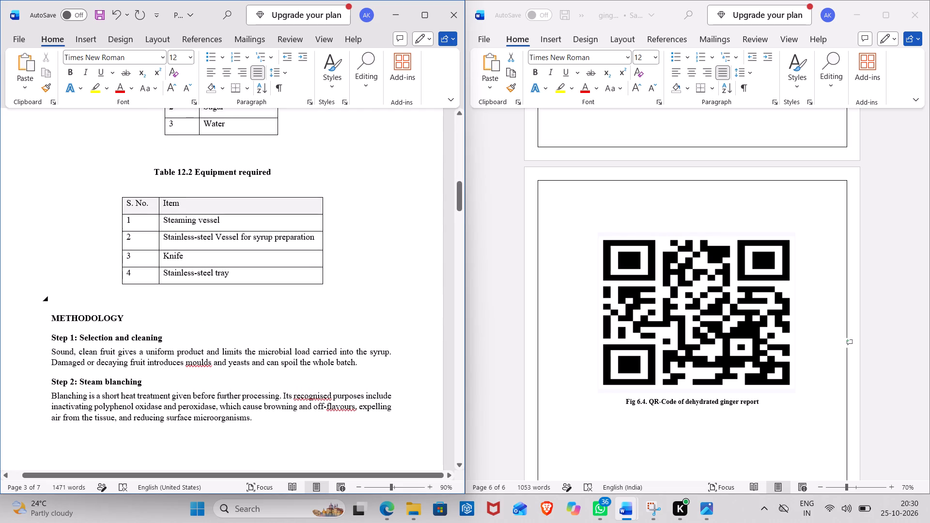
scroll(268, 305, "up", 1)
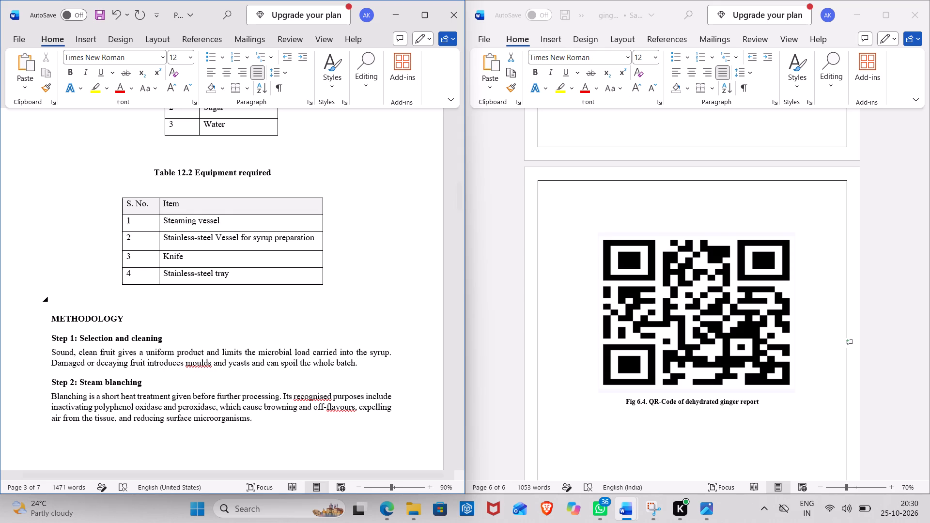
scroll(268, 305, "up", 10)
Recheck the equipment table and the methodology steps on selection, cleaning and steam blanching.
scroll(268, 305, "down", 2)
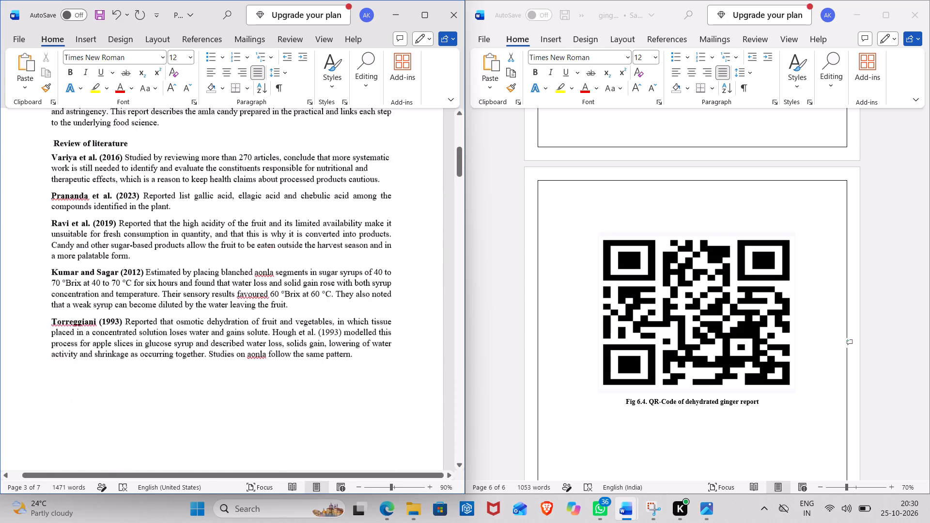
scroll(268, 305, "down", 6)
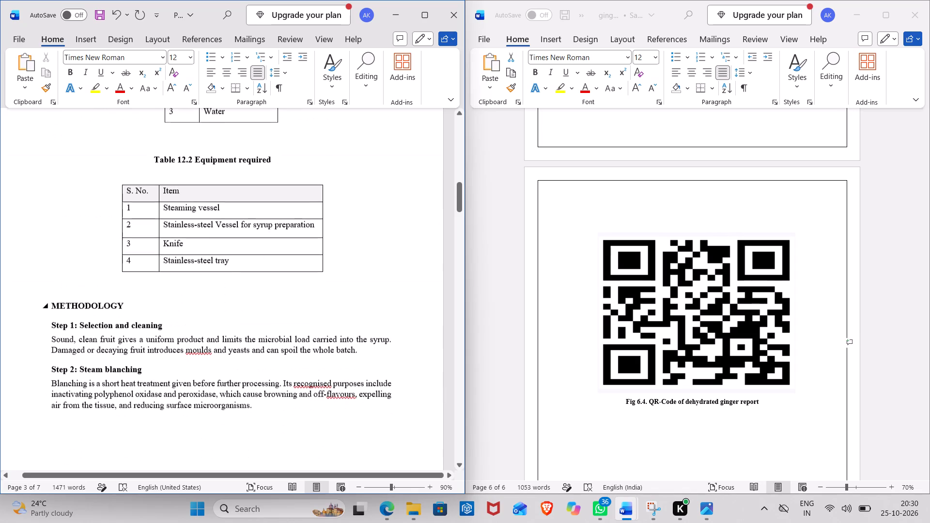
scroll(267, 290, "down", 1)
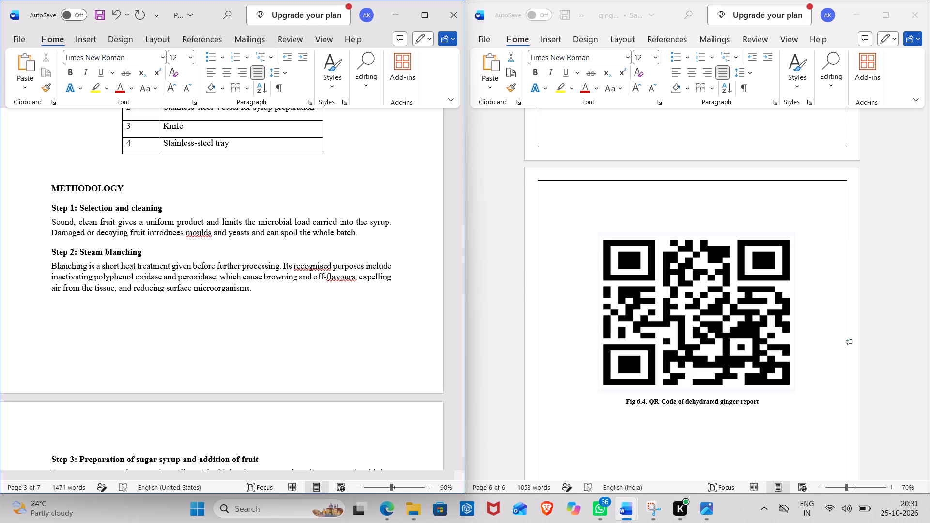
scroll(267, 290, "up", 8)
scroll(267, 290, "down", 10)
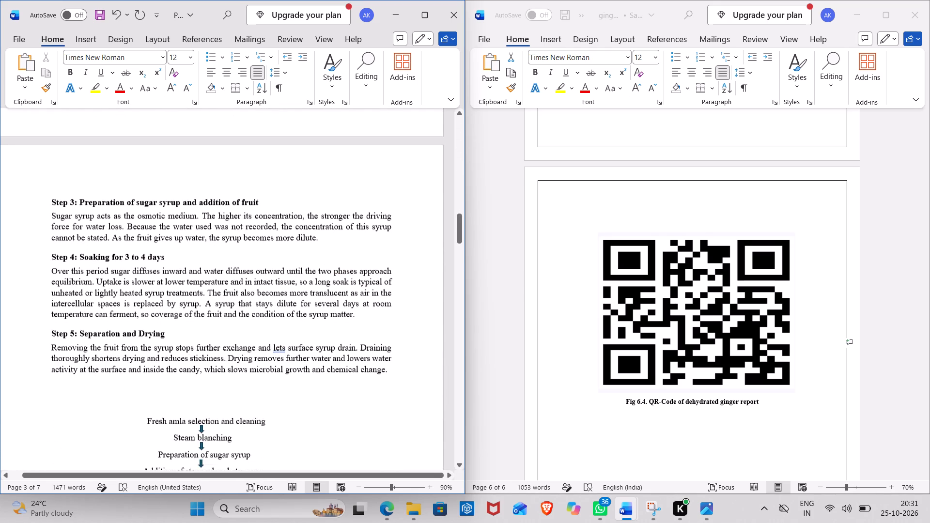
Review the report from the sugar syrup step to the references, and look at the ginger report's reference page for comparison.
scroll(267, 290, "down", 8)
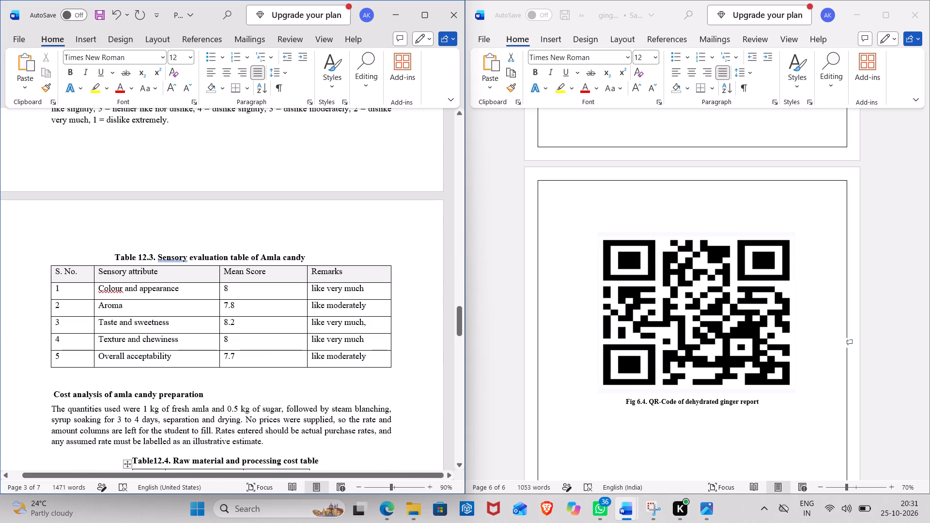
scroll(267, 290, "down", 2)
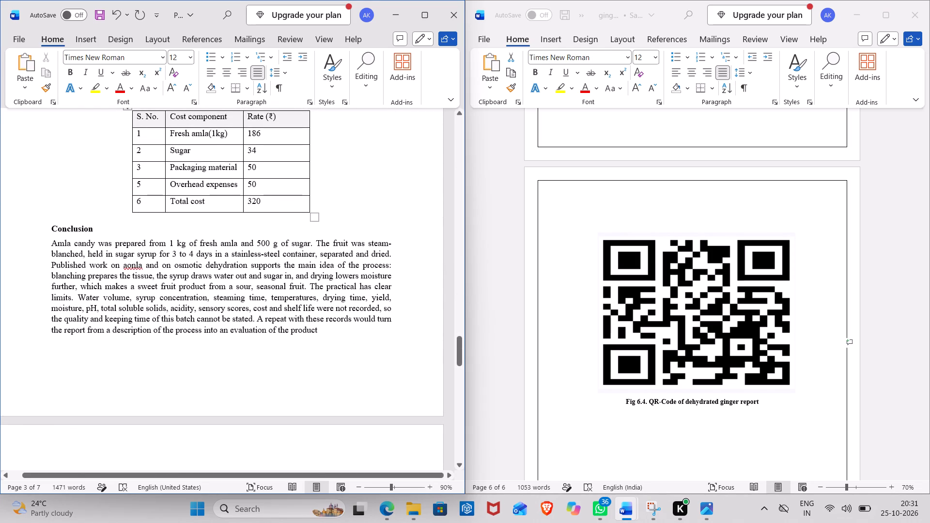
scroll(267, 290, "down", 2)
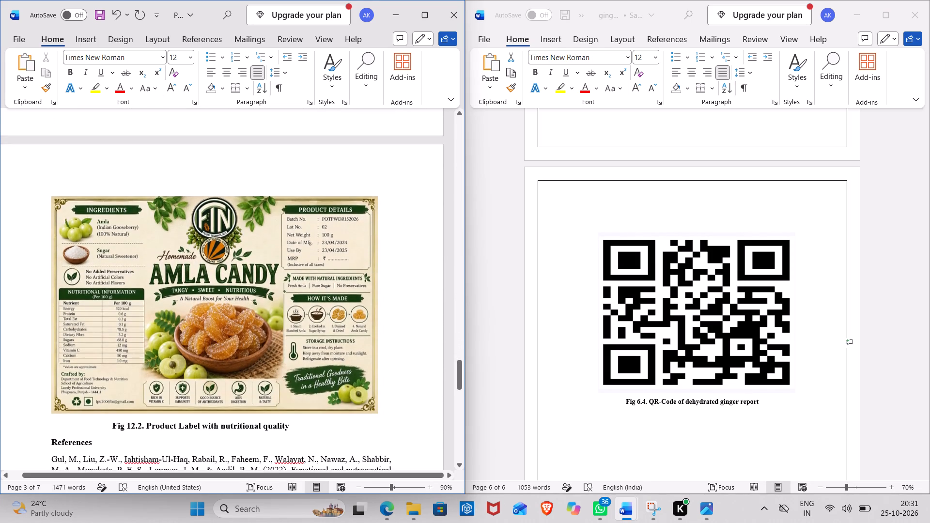
scroll(267, 290, "down", 3)
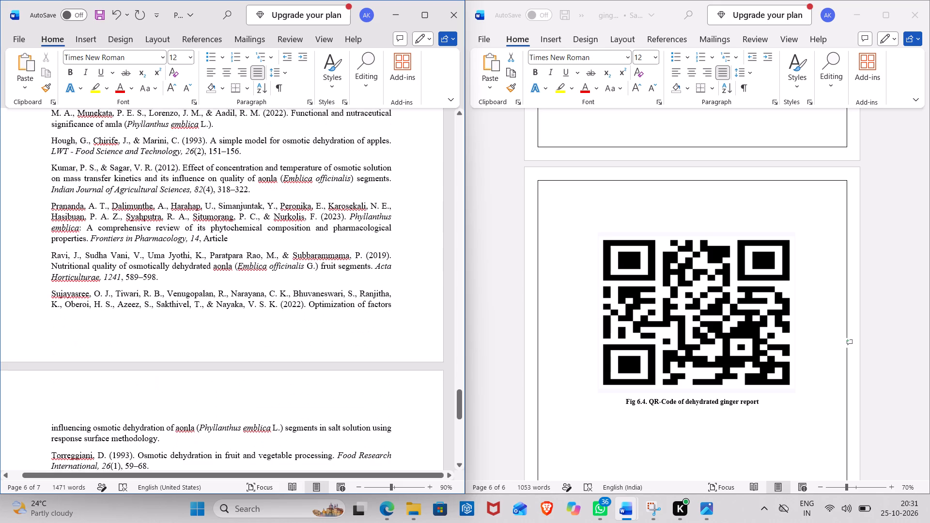
scroll(524, 249, "up", 3)
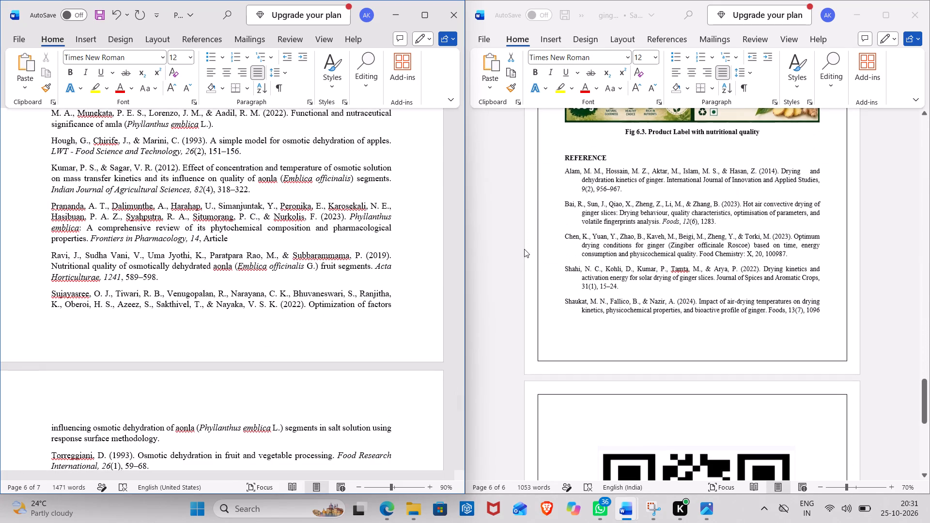
scroll(352, 217, "up", 14)
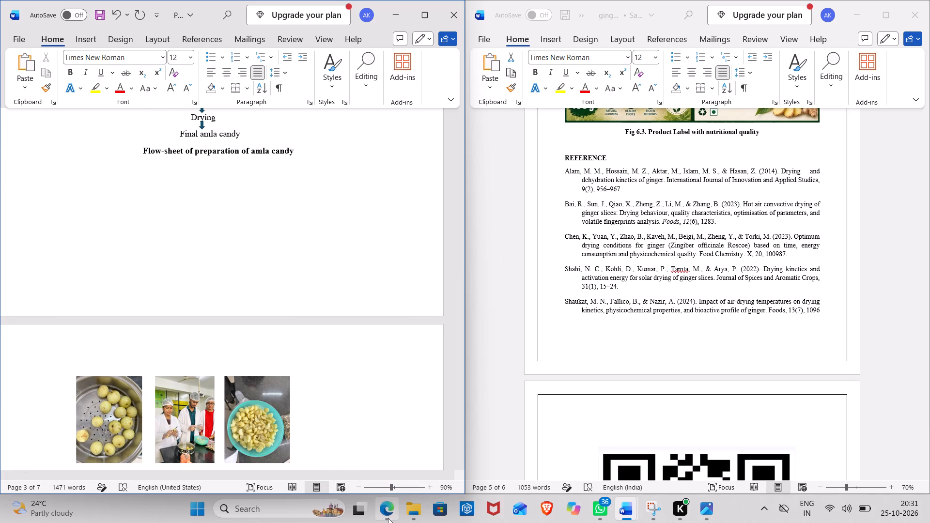
Switch to Edge and close the finished ME-QR code generator and Download tabs.
left_click(395, 473)
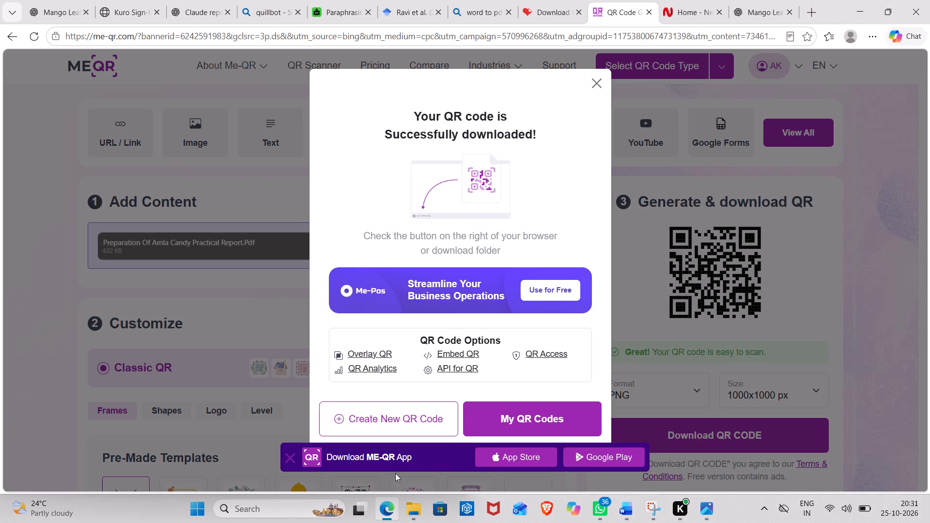
left_click_drag(655, 13, 649, 12)
left_click(649, 12)
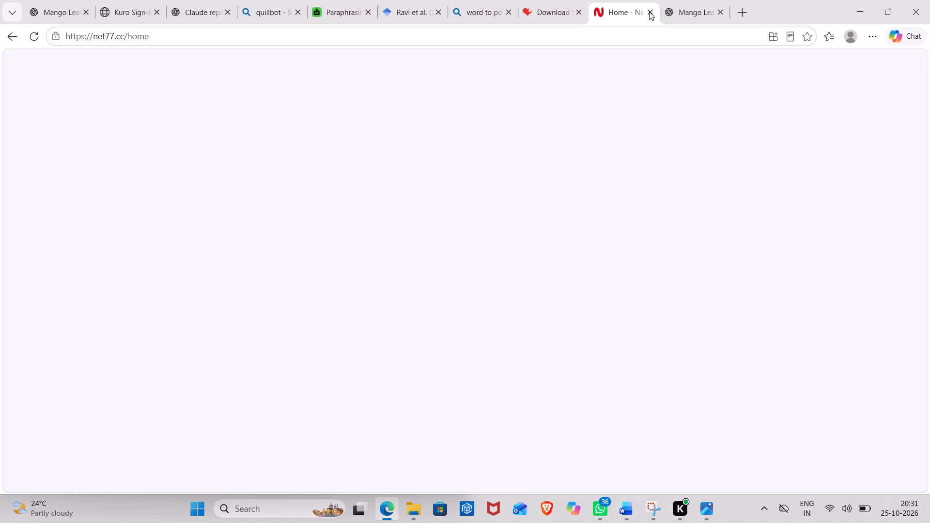
left_click(582, 10)
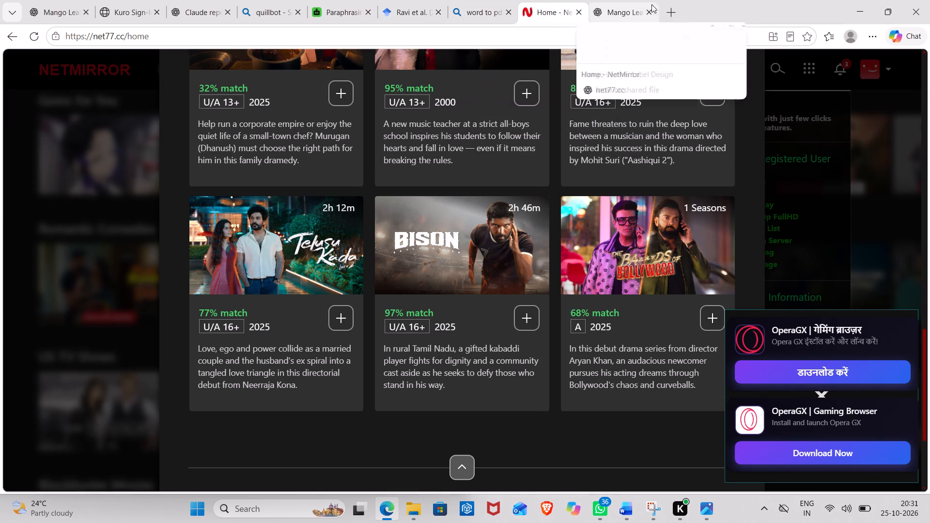
Open a new browser tab.
left_click(679, 10)
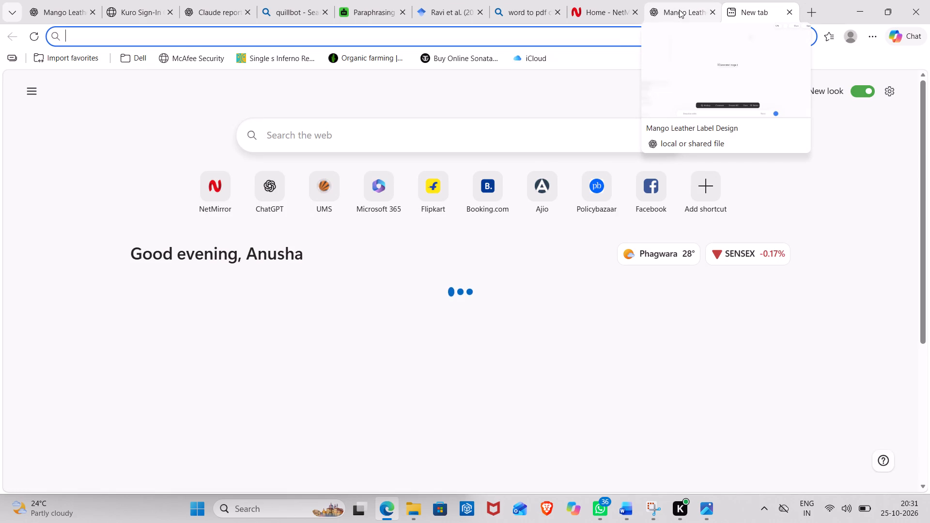
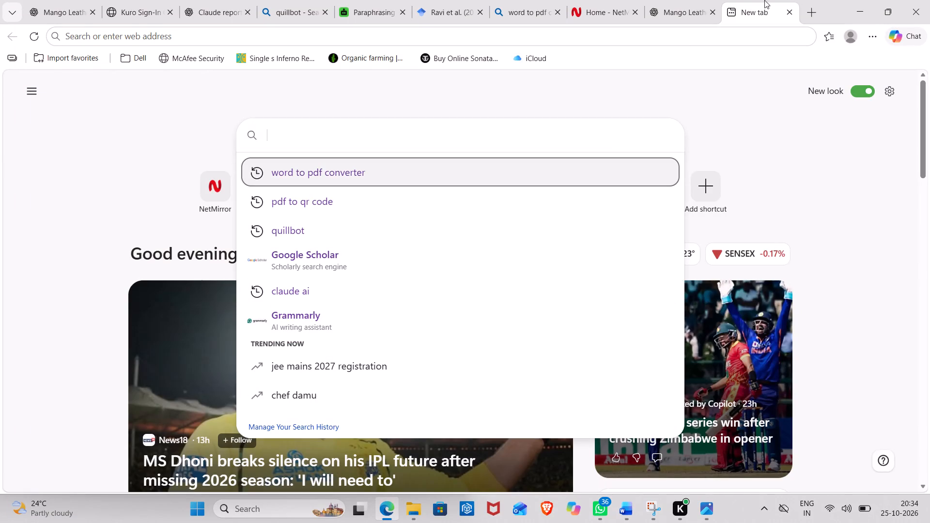
Switch to the amla candy report in Word and look over its pictorial flow-sheet and sensory evaluation pages.
left_click(865, 3)
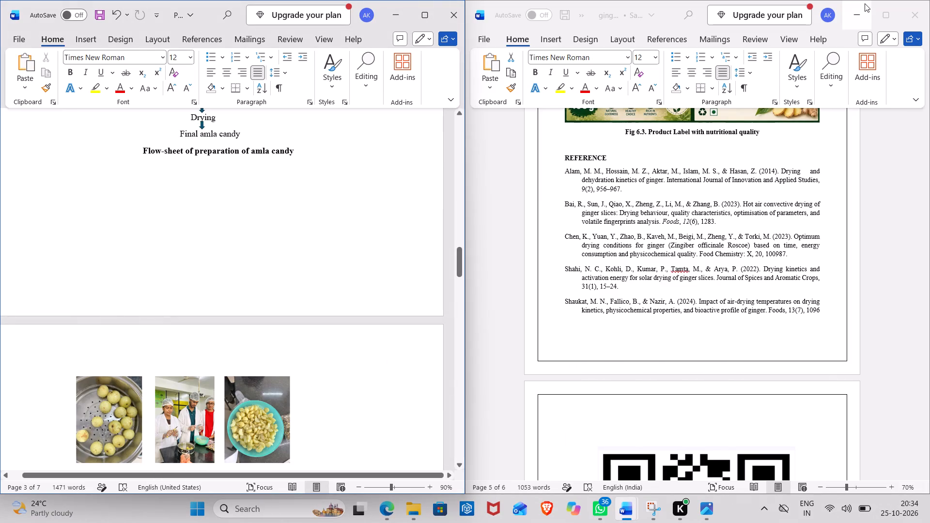
scroll(324, 152, "down", 2)
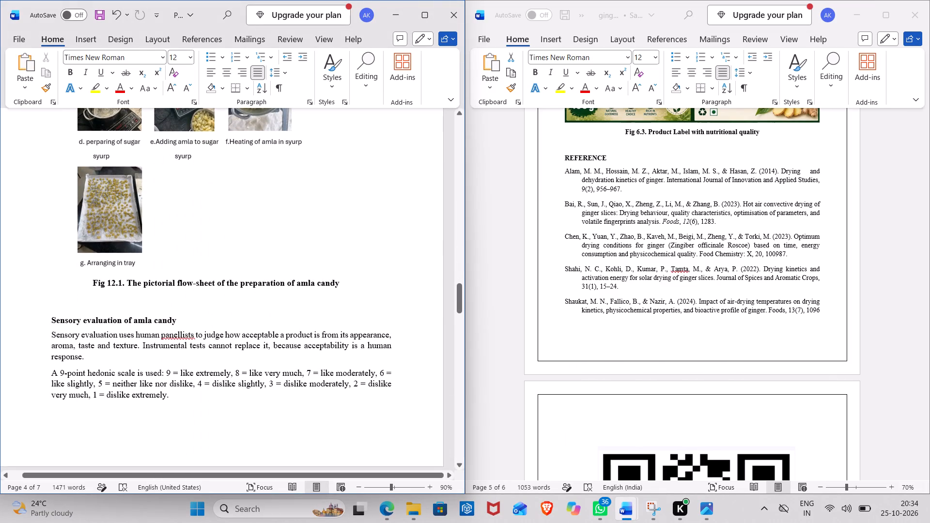
scroll(324, 152, "down", 2)
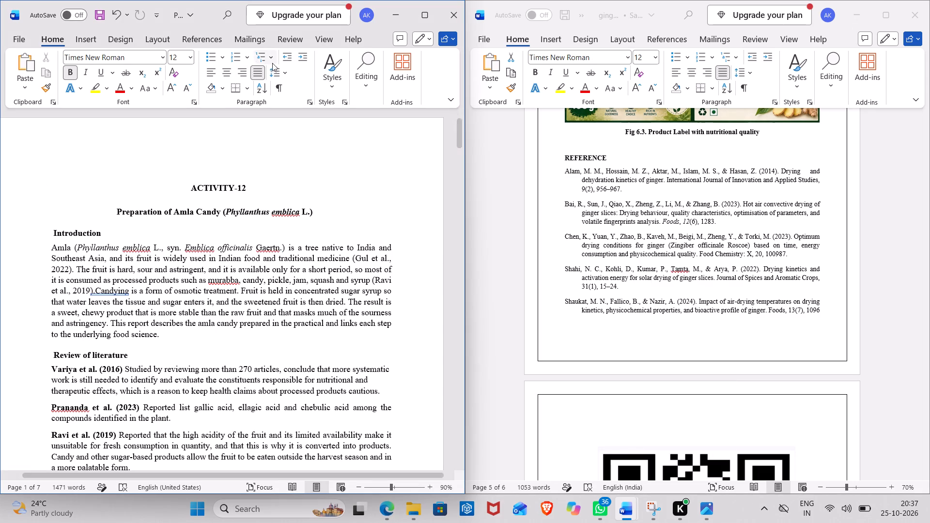
left_click(122, 42)
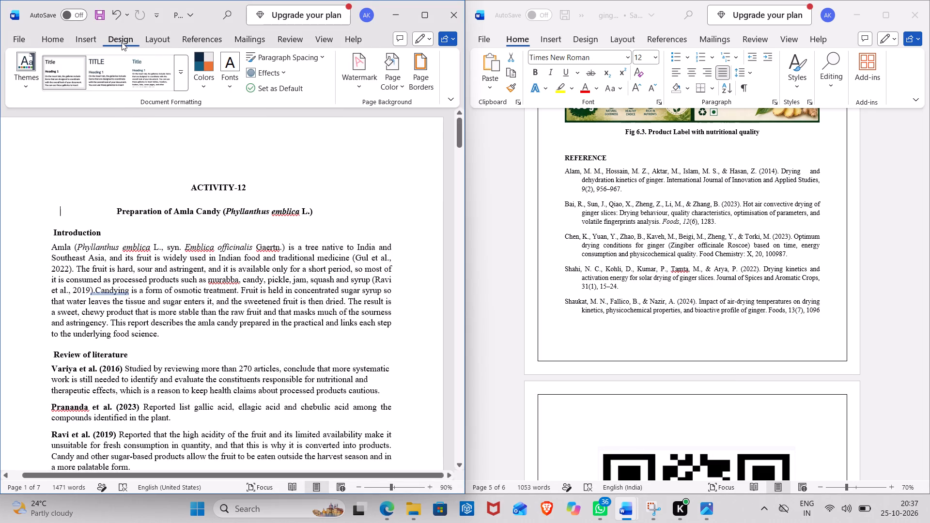
left_click(418, 67)
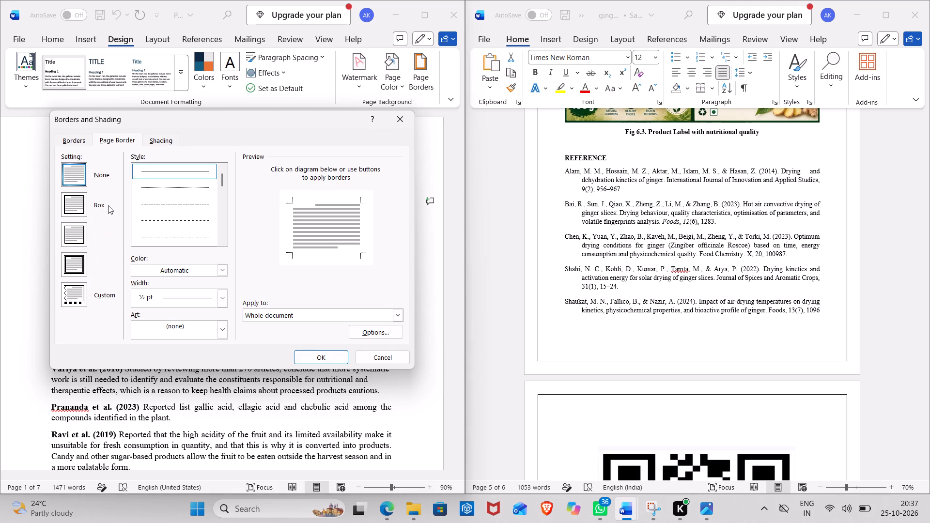
left_click(75, 204)
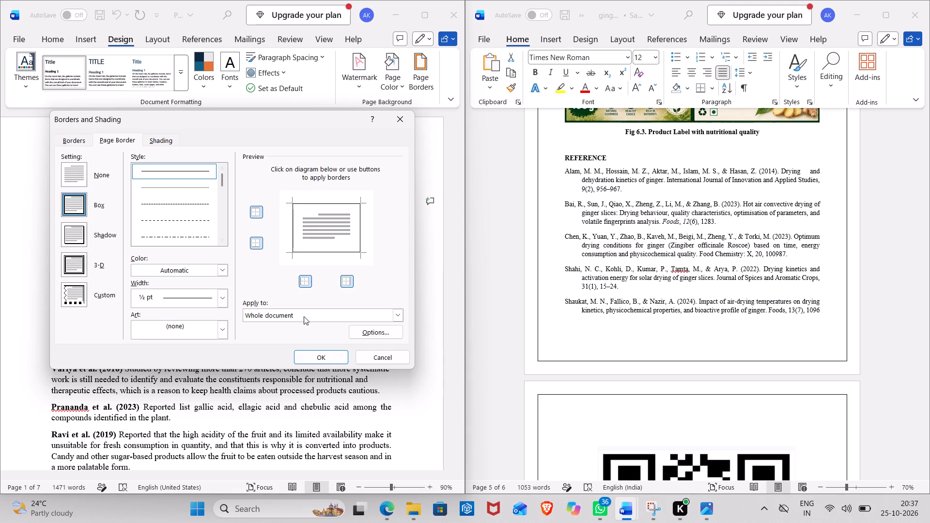
left_click(305, 359)
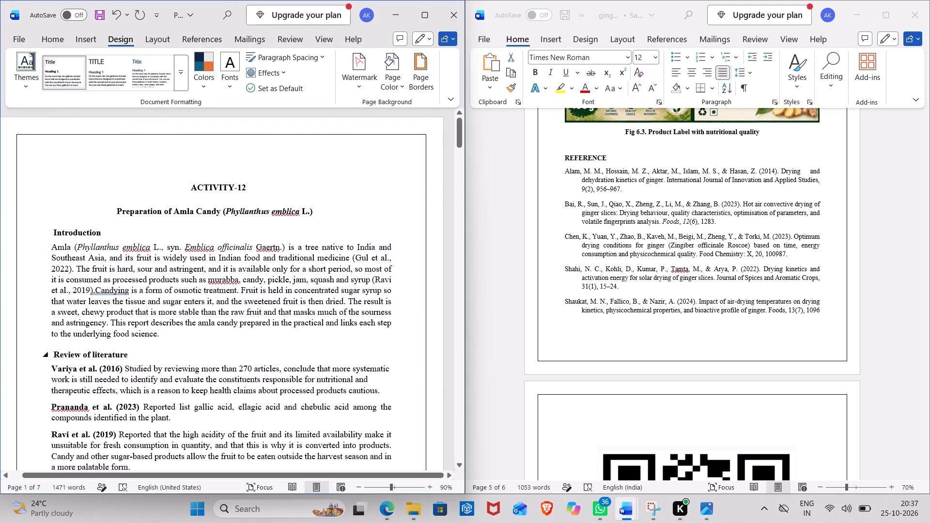
Check the page border through the amla candy report, from the first page to the captioned QR code.
scroll(305, 359, "down", 11)
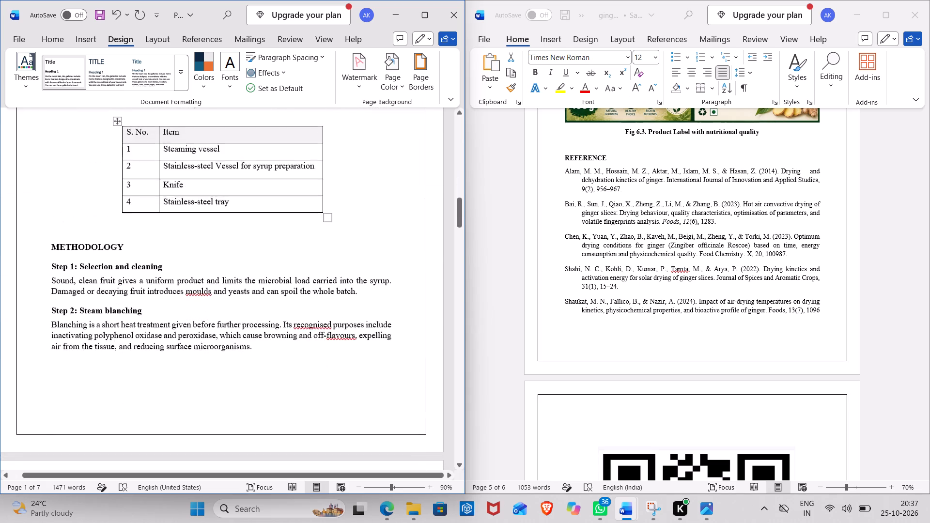
scroll(305, 359, "down", 10)
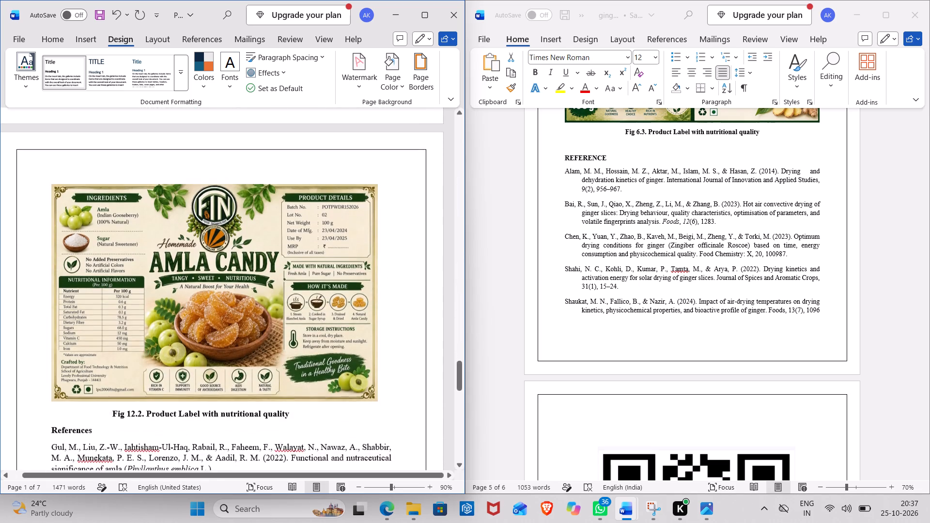
scroll(305, 359, "down", 8)
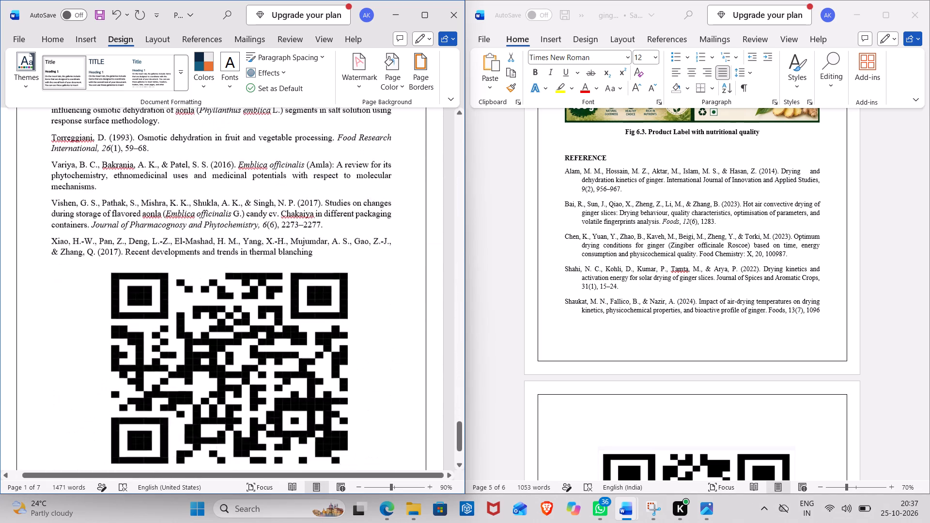
scroll(305, 359, "down", 2)
scroll(305, 359, "up", 3)
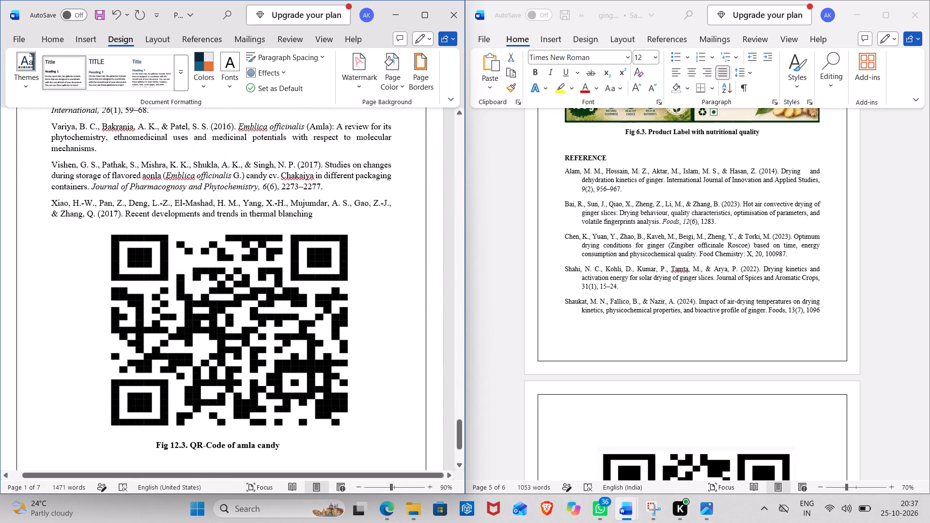
scroll(305, 359, "up", 1)
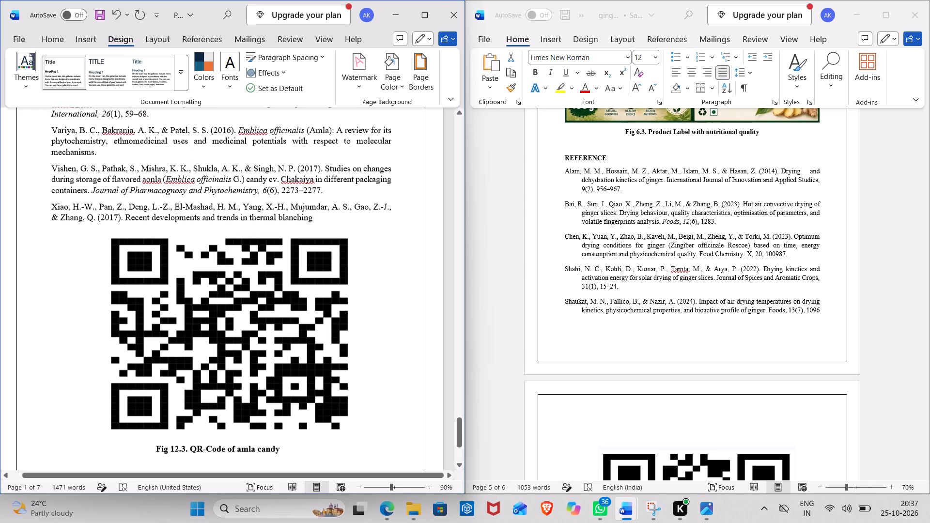
Review the bordered amla candy report backwards from the captioned QR code to the Activity-12 title page.
scroll(305, 359, "up", 6)
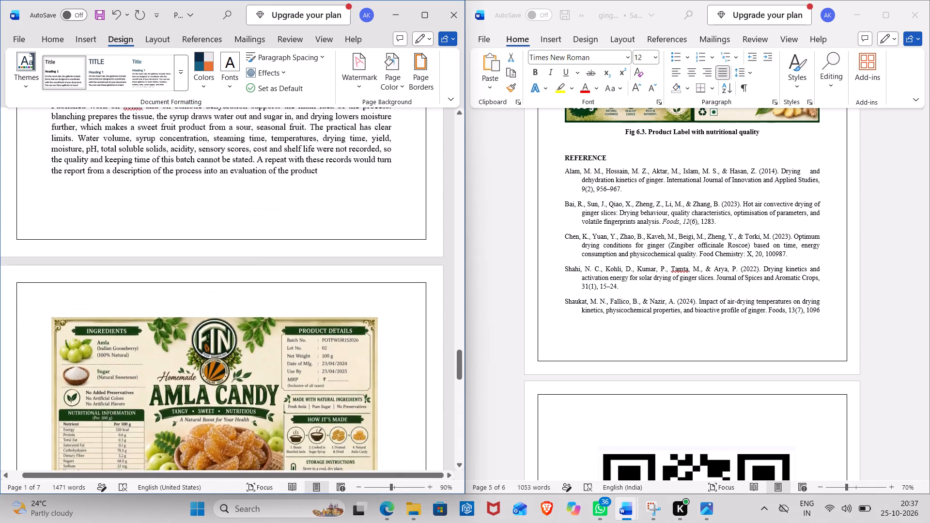
scroll(305, 359, "up", 4)
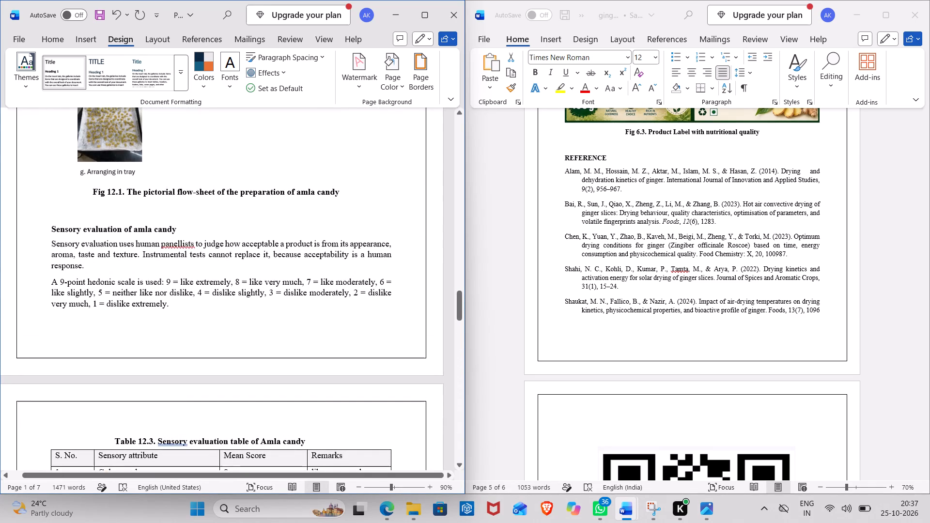
scroll(305, 359, "up", 9)
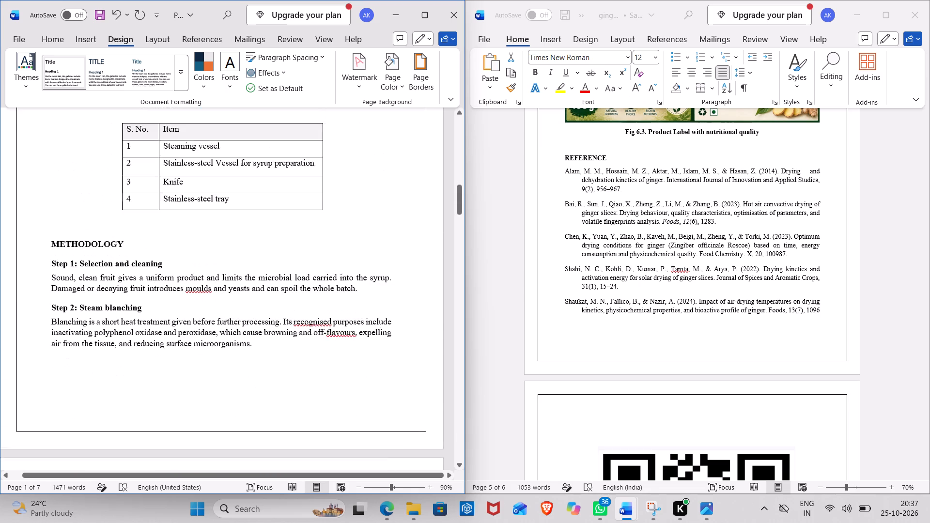
scroll(305, 359, "up", 2)
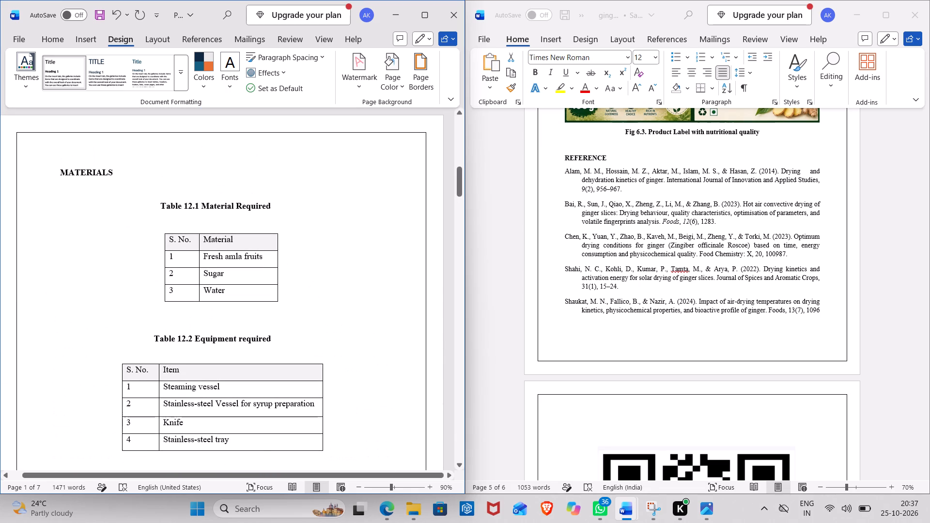
scroll(305, 359, "up", 7)
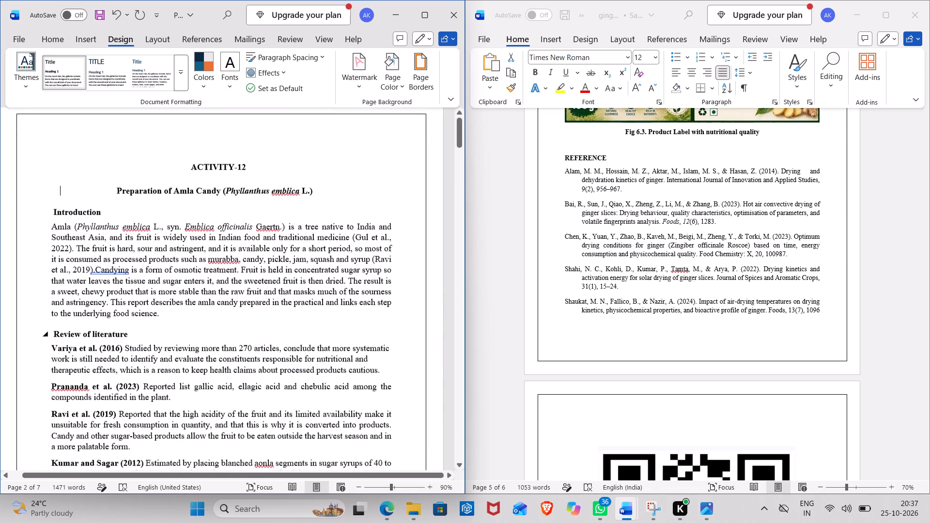
Reread the amla candy report down to its QR code and compare its ending with the ginger report's captioned QR code page.
scroll(305, 359, "down", 4)
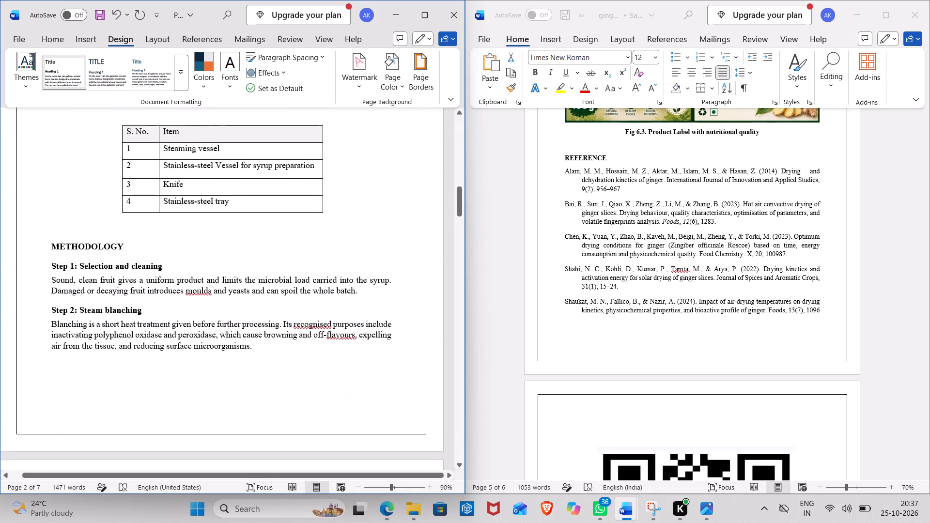
scroll(305, 359, "down", 8)
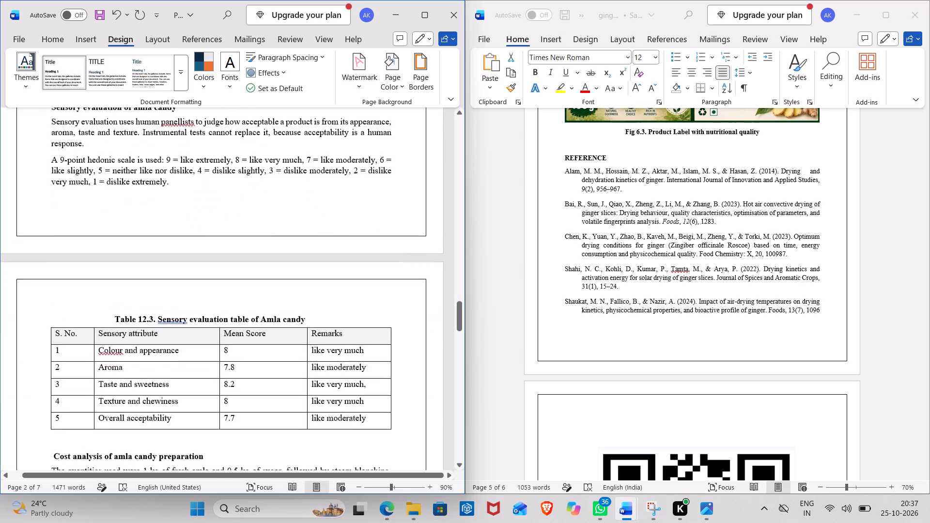
scroll(305, 359, "down", 20)
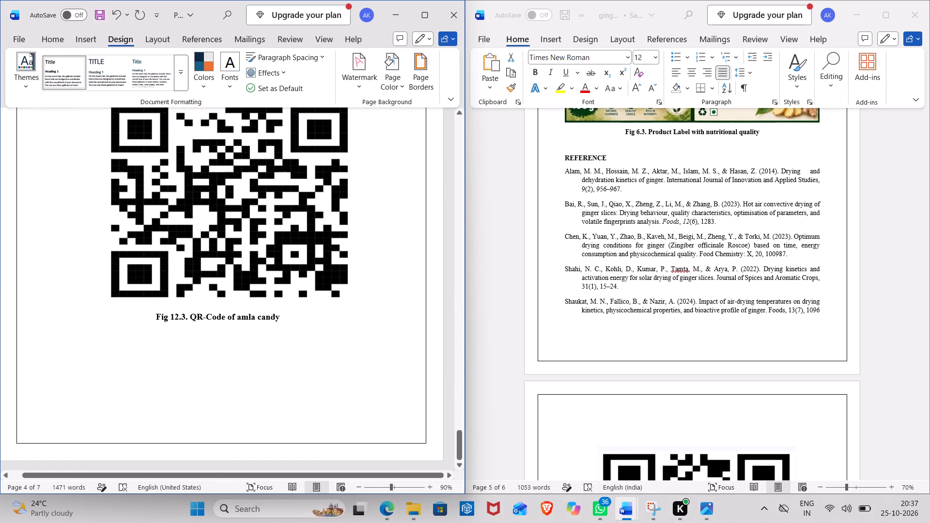
scroll(305, 359, "down", 2)
scroll(635, 299, "down", 5)
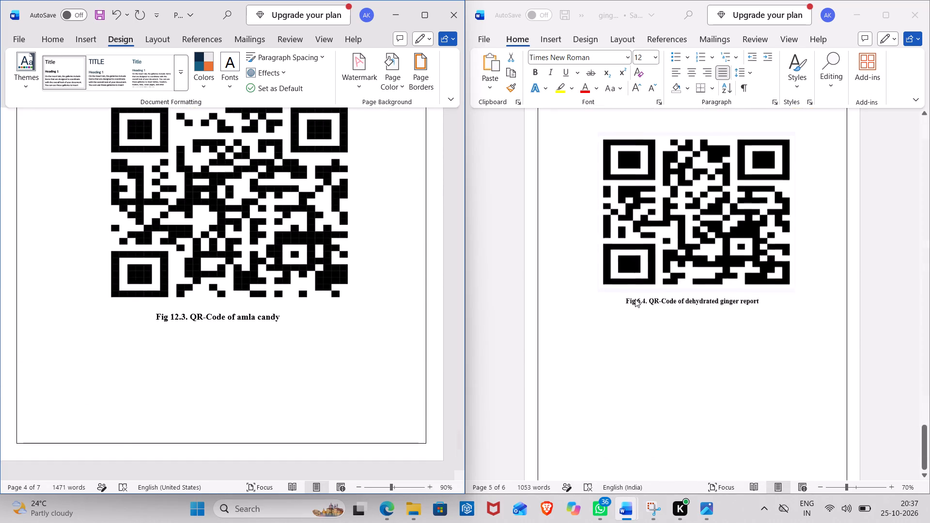
scroll(635, 299, "down", 6)
Check the amla candy report's pages once more from the references back to the title, including the materials and methodology page.
scroll(343, 258, "up", 5)
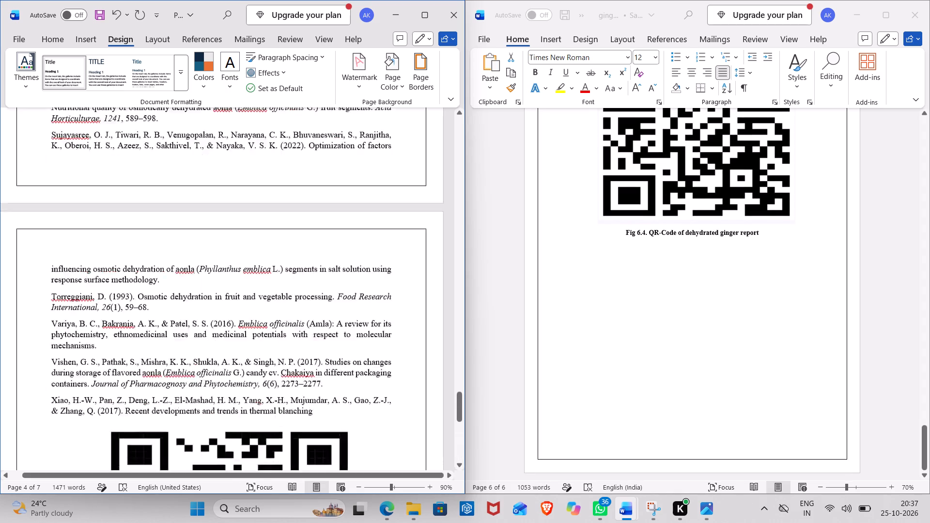
scroll(343, 258, "up", 16)
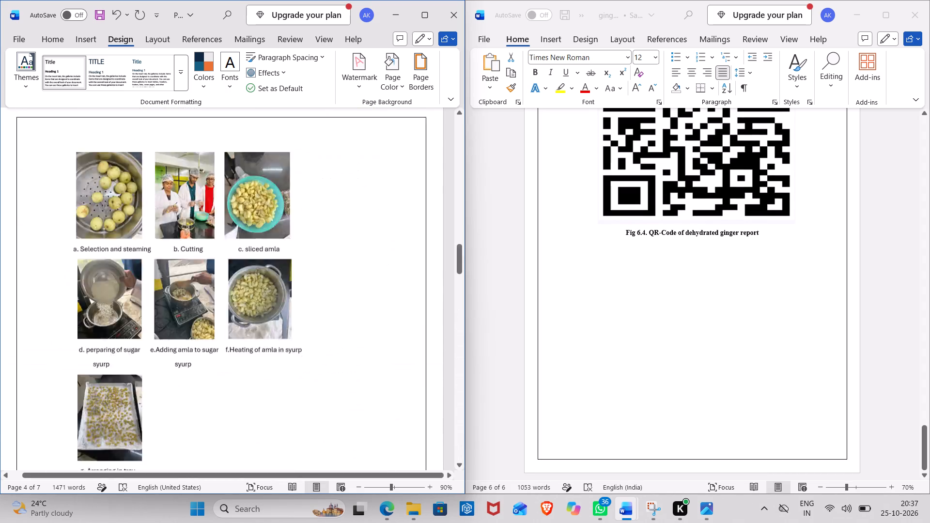
scroll(343, 258, "up", 8)
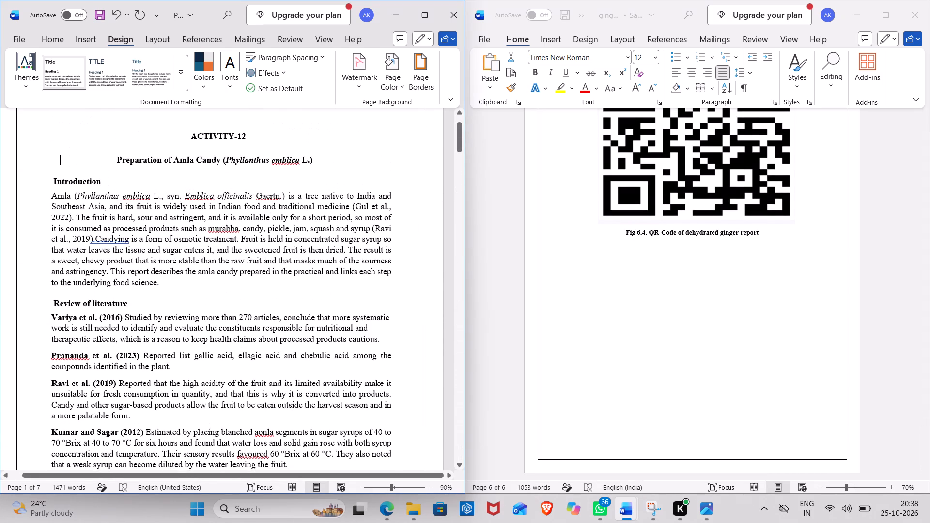
scroll(334, 272, "up", 8)
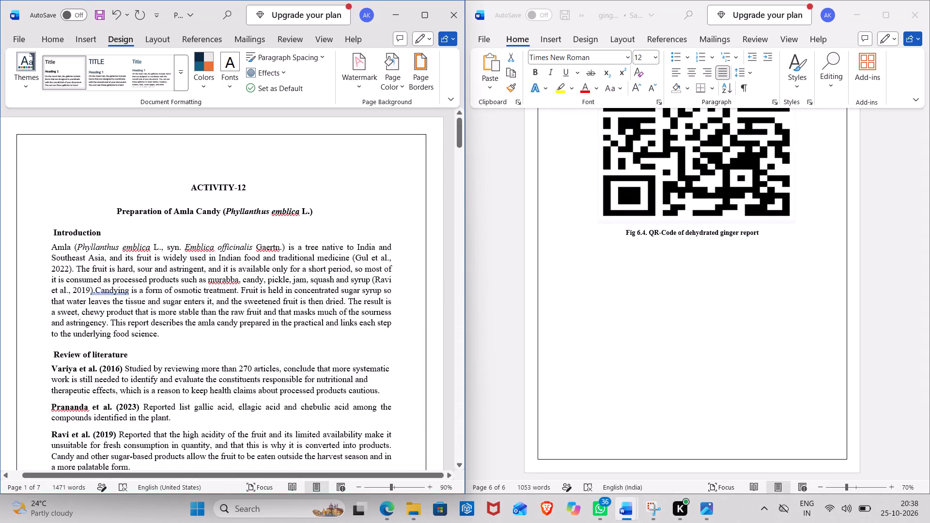
scroll(334, 272, "down", 5)
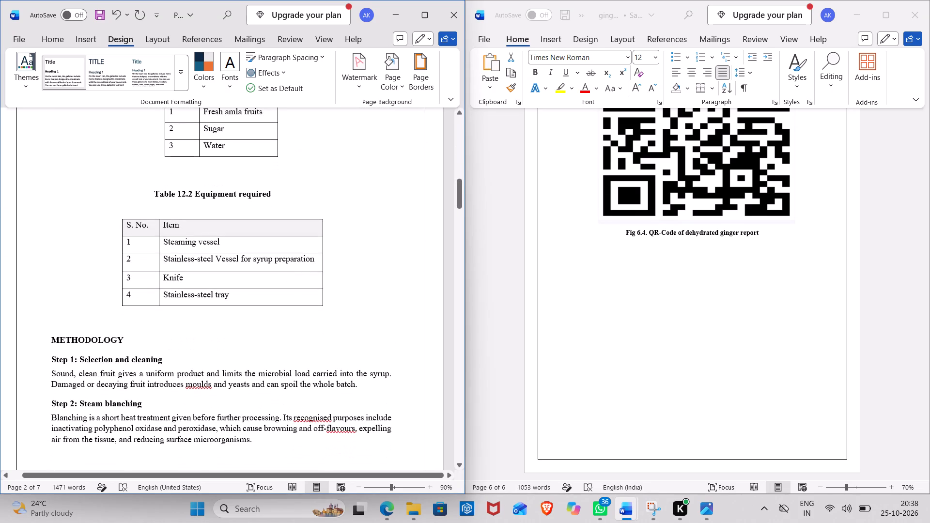
Save the amla candy practical report under its existing name.
left_click(53, 37)
left_click(17, 45)
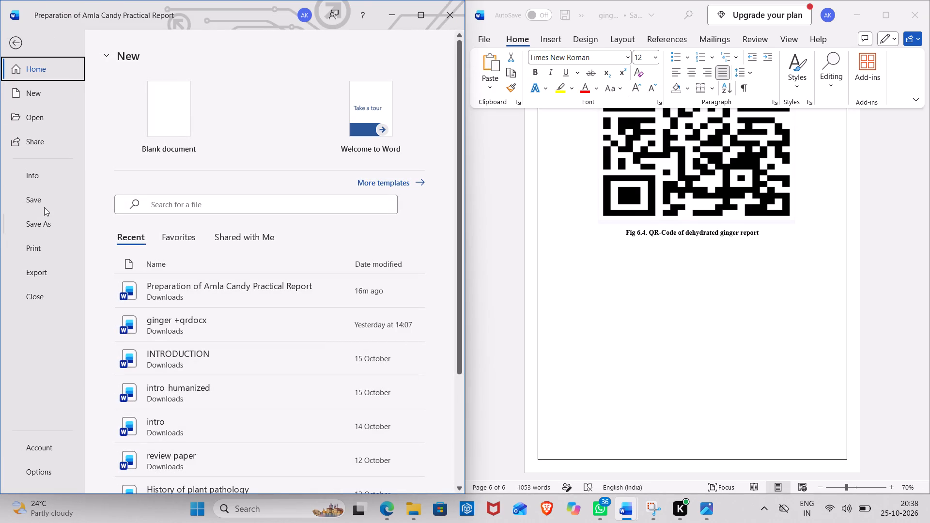
left_click(44, 207)
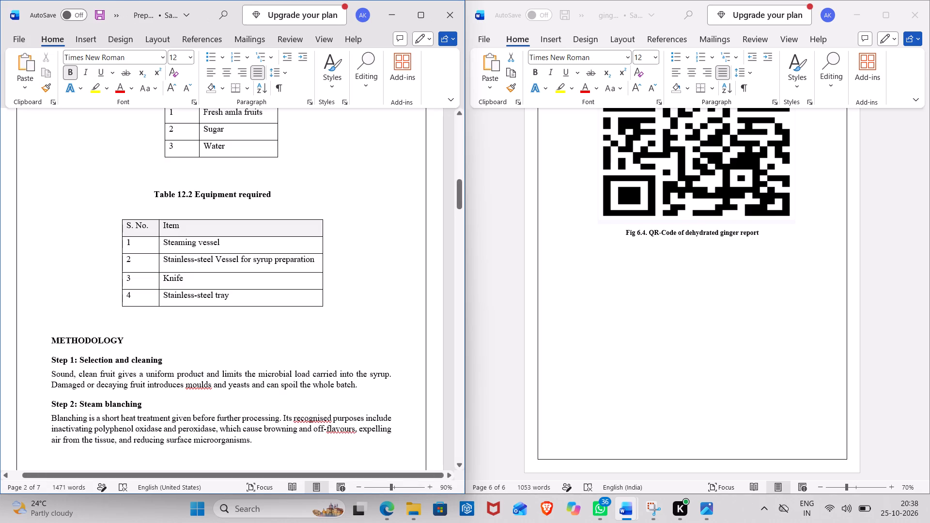